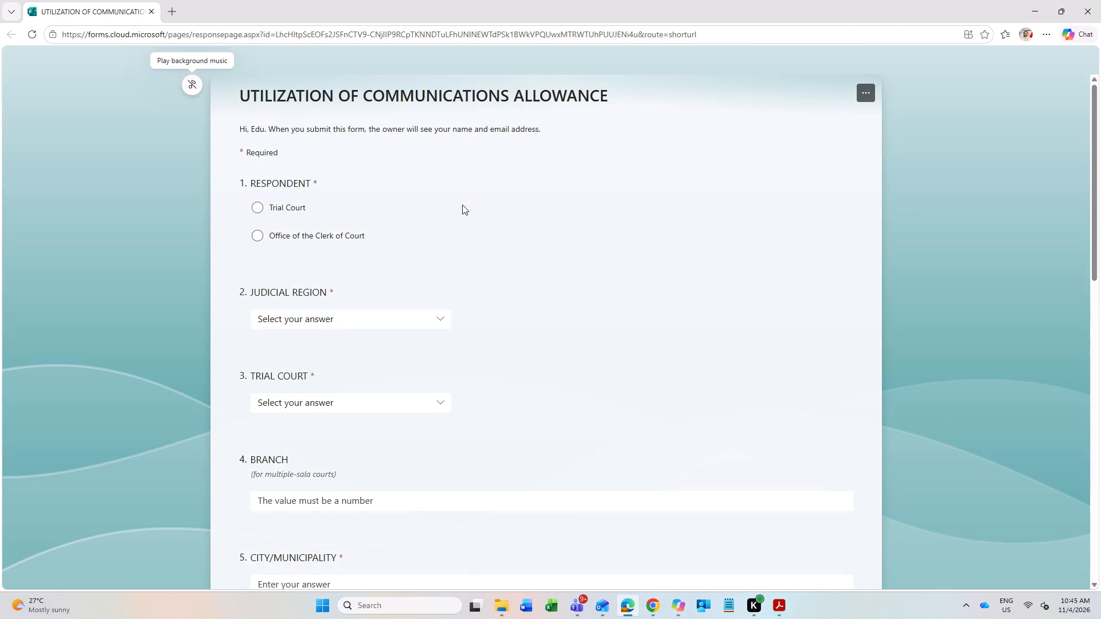
Identify the respondent as a Trial Court in Region 12, with court type Municipal Circuit Trial Court (MCTC).
left_click(285, 206)
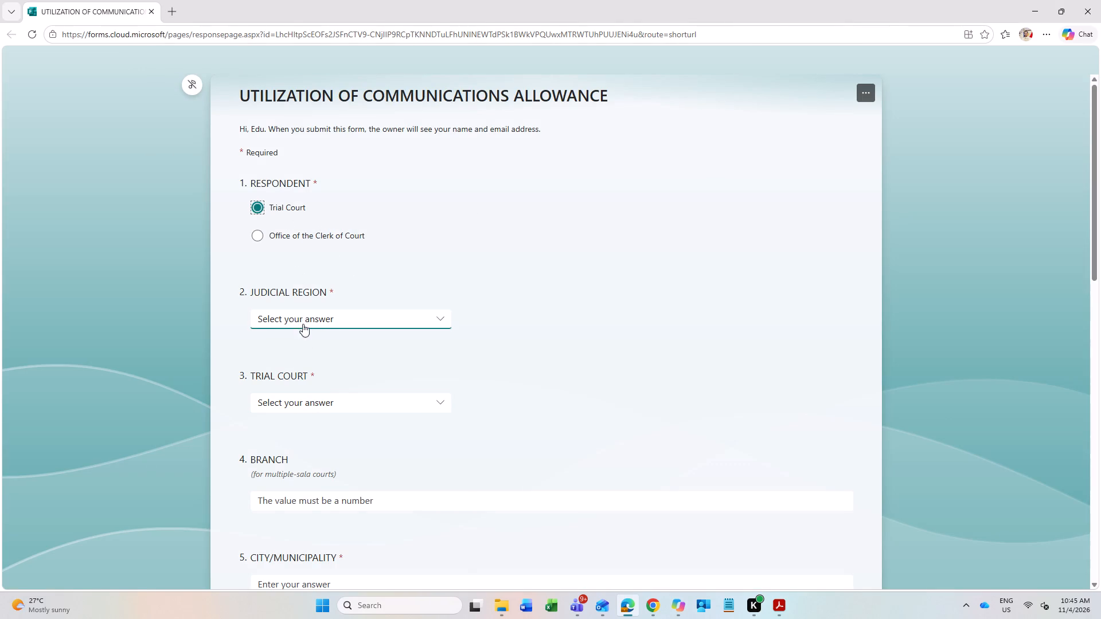
left_click(303, 320)
scroll(323, 437, "down", 6)
left_click(314, 460)
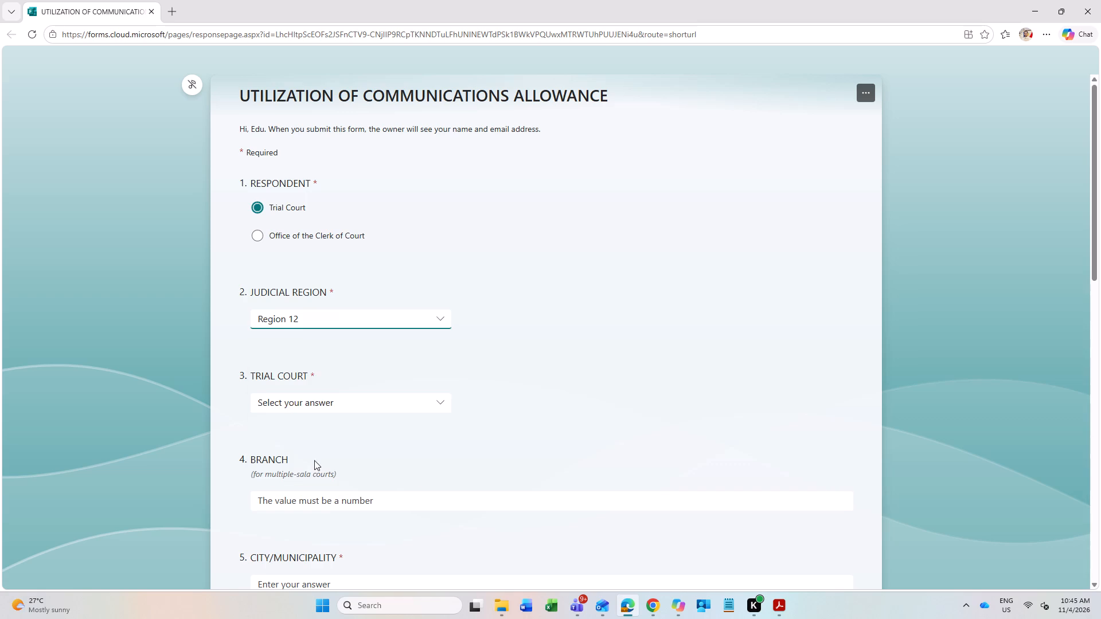
left_click(313, 411)
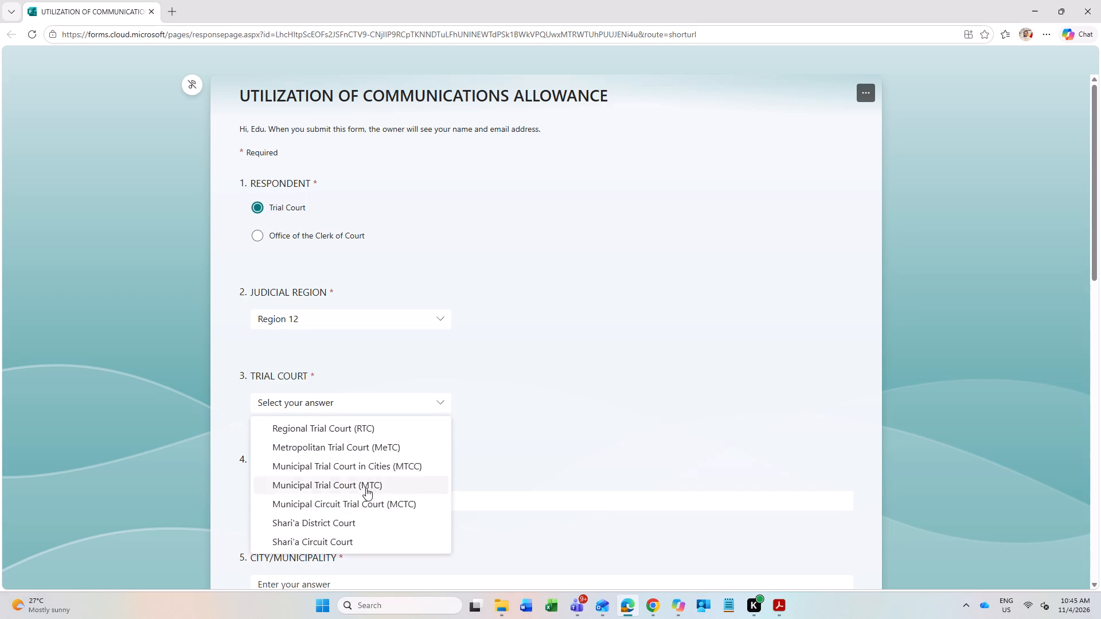
left_click(366, 508)
Enter 5 as the branch and UPI-SOUTH UPI as the city/municipality.
scroll(315, 428, "down", 3)
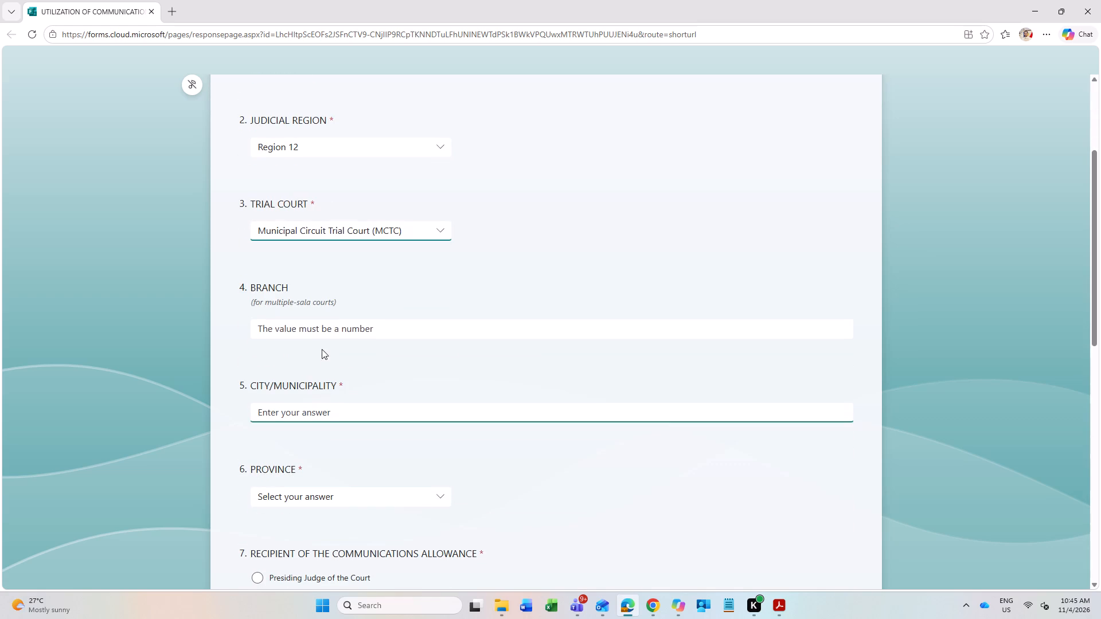
left_click(325, 334)
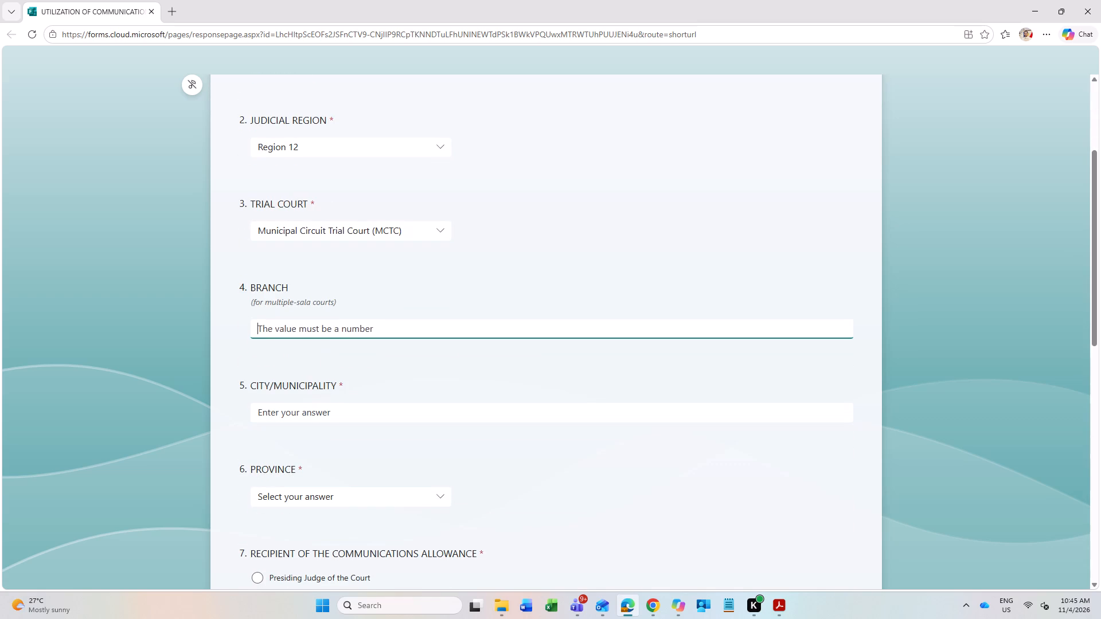
key("5")
type("TH")
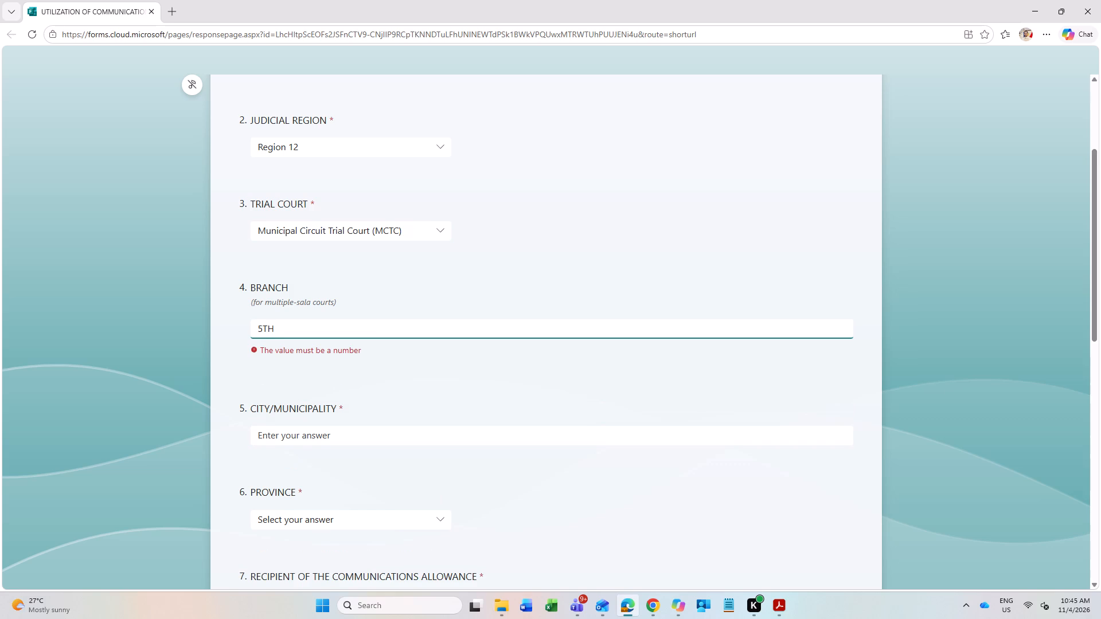
key("BackSpace")
key("BackSpace")
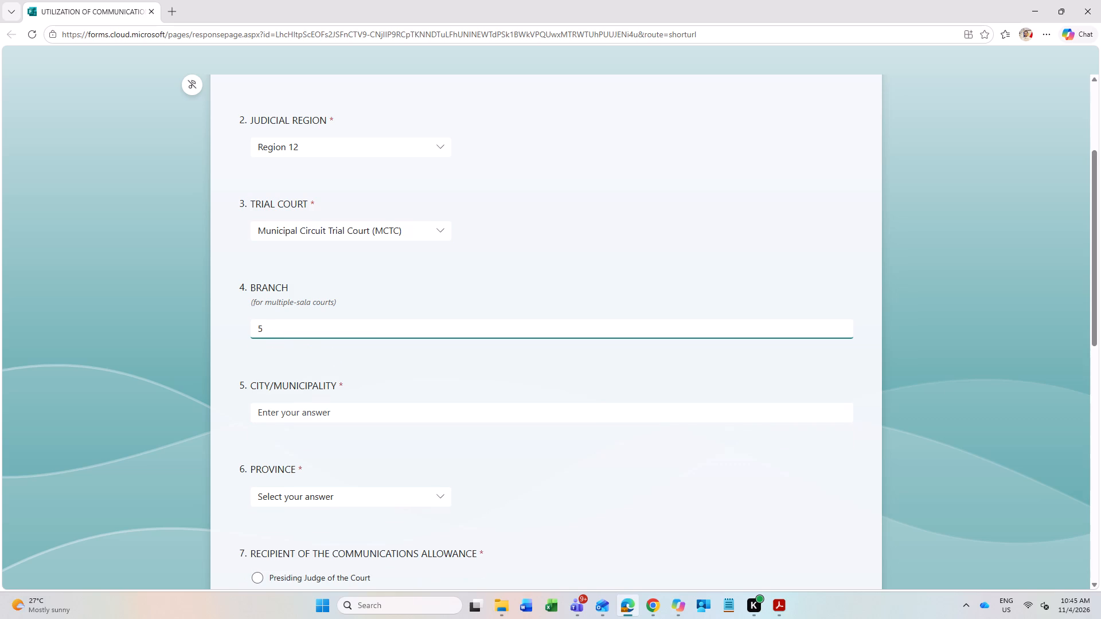
left_click(365, 408)
type("UPI-SOUTH UPI")
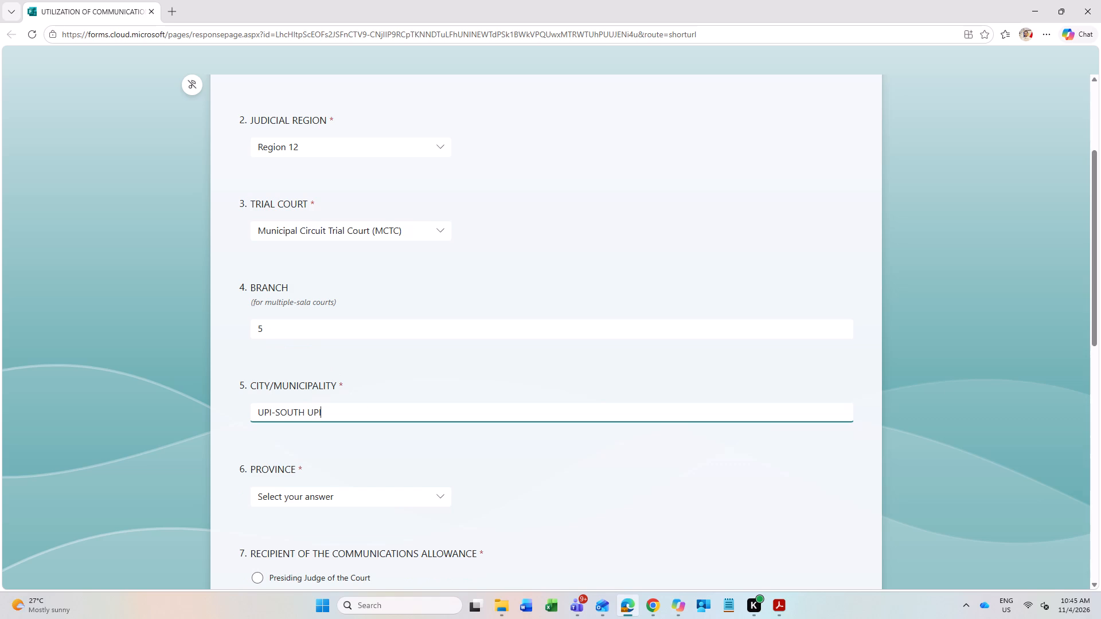
Set the province to Maguindanao.
scroll(374, 368, "down", 3)
left_click(431, 340)
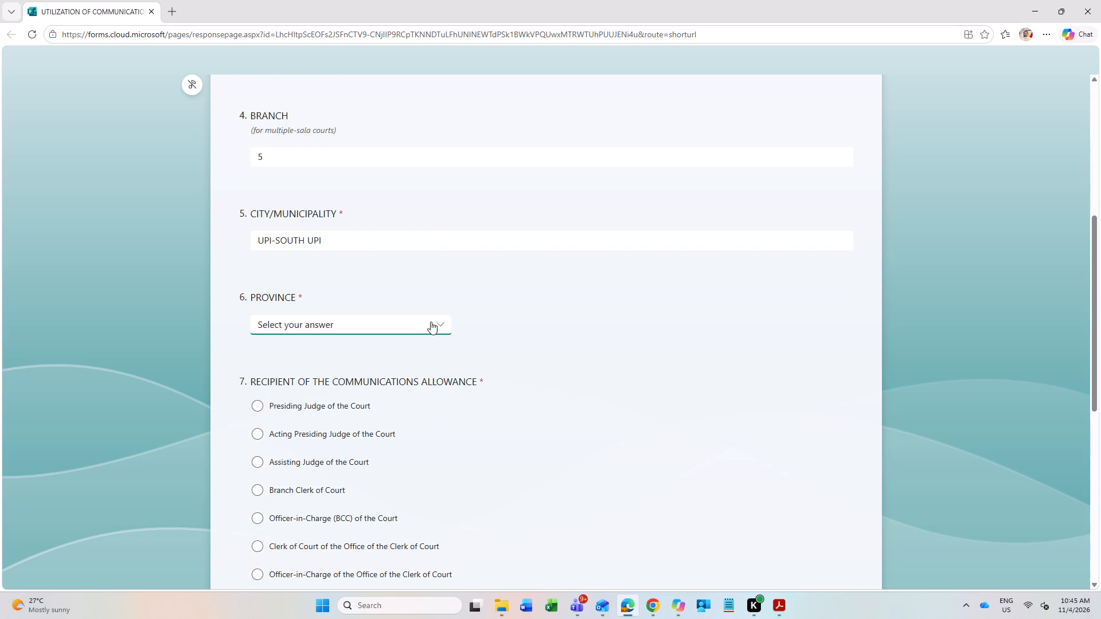
left_click(431, 322)
scroll(408, 370, "down", 7)
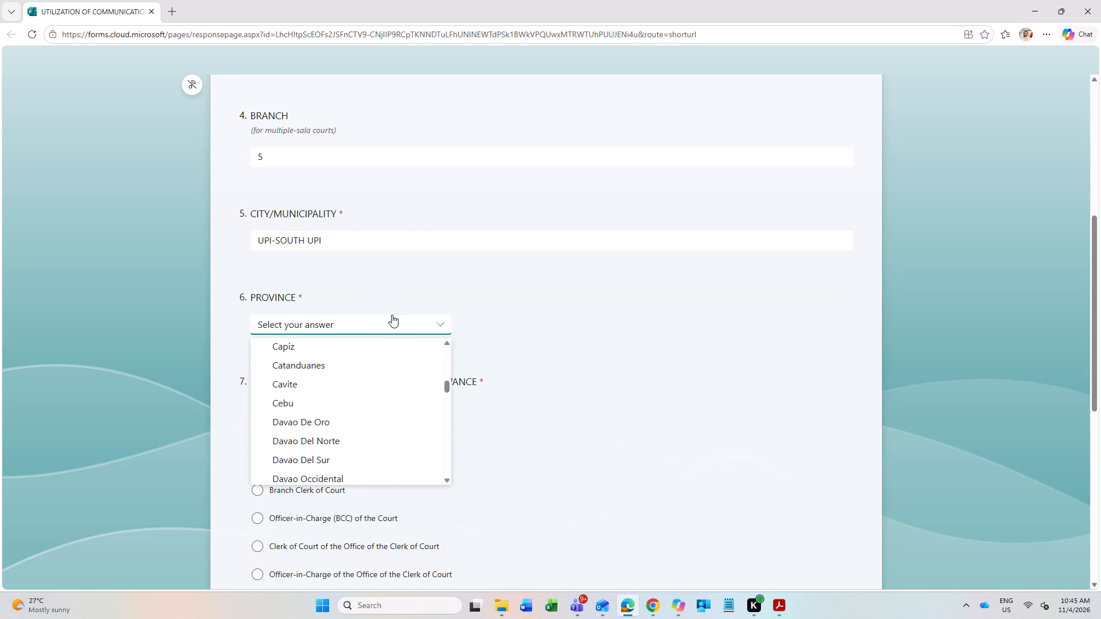
left_click(388, 326)
type("MAGUI")
scroll(483, 343, "down", 6)
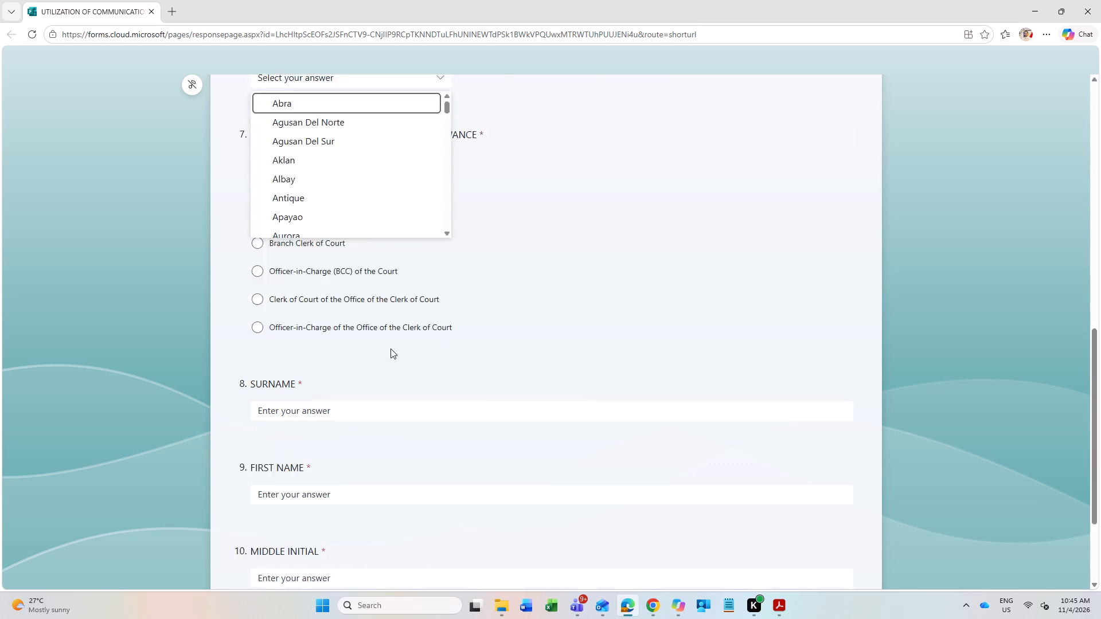
scroll(424, 225, "up", 6)
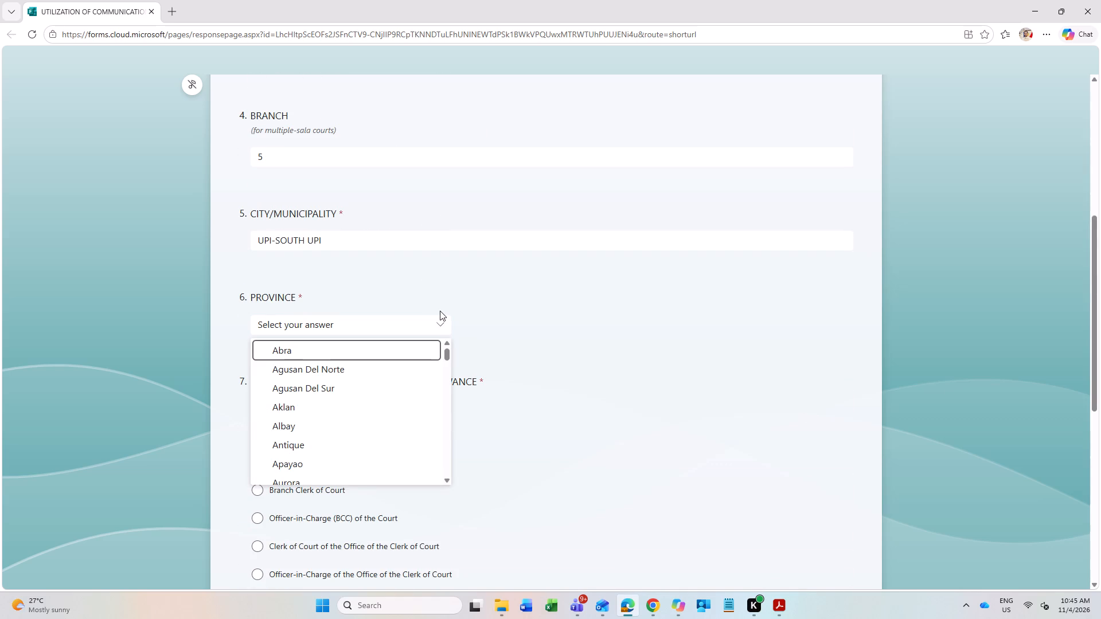
scroll(433, 322, "down", 1)
left_click_drag(447, 301, 430, 386)
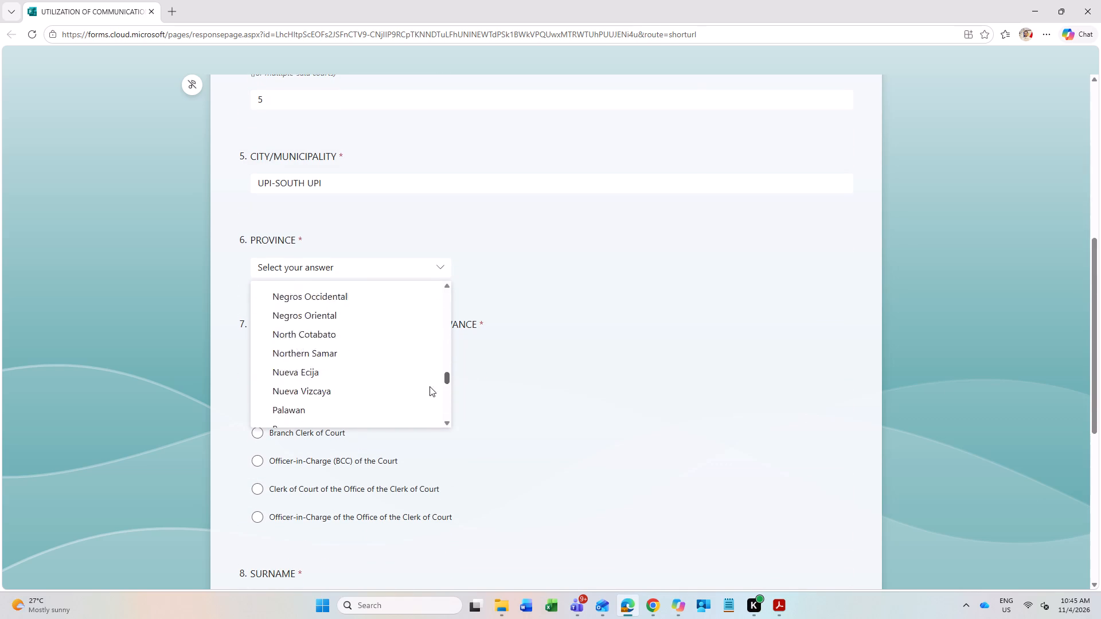
left_click_drag(430, 386, 431, 399)
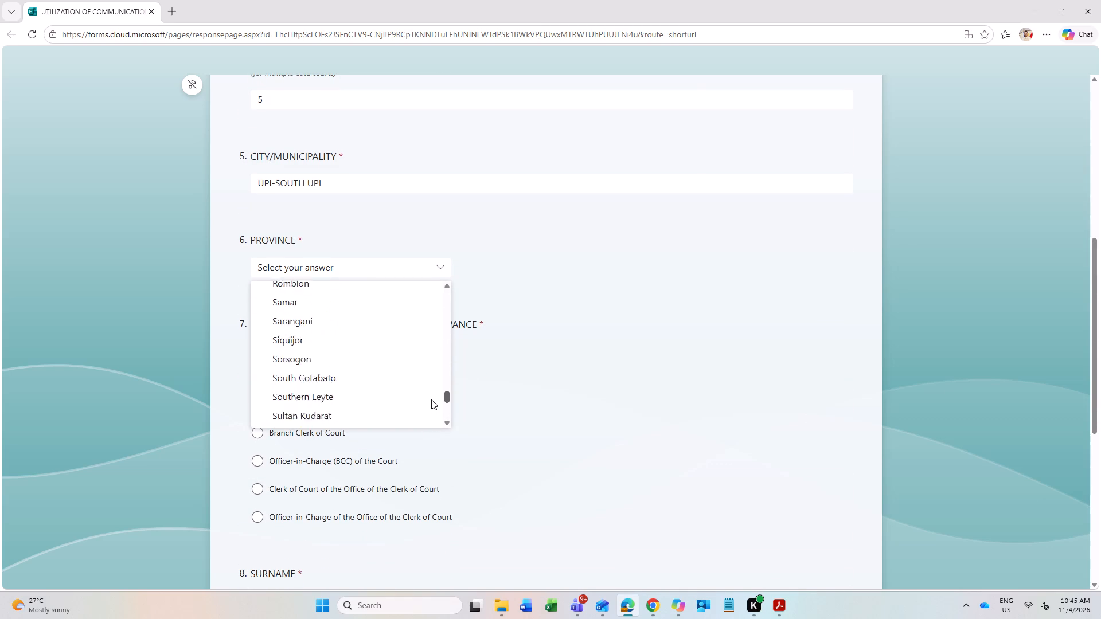
left_click_drag(431, 399, 438, 375)
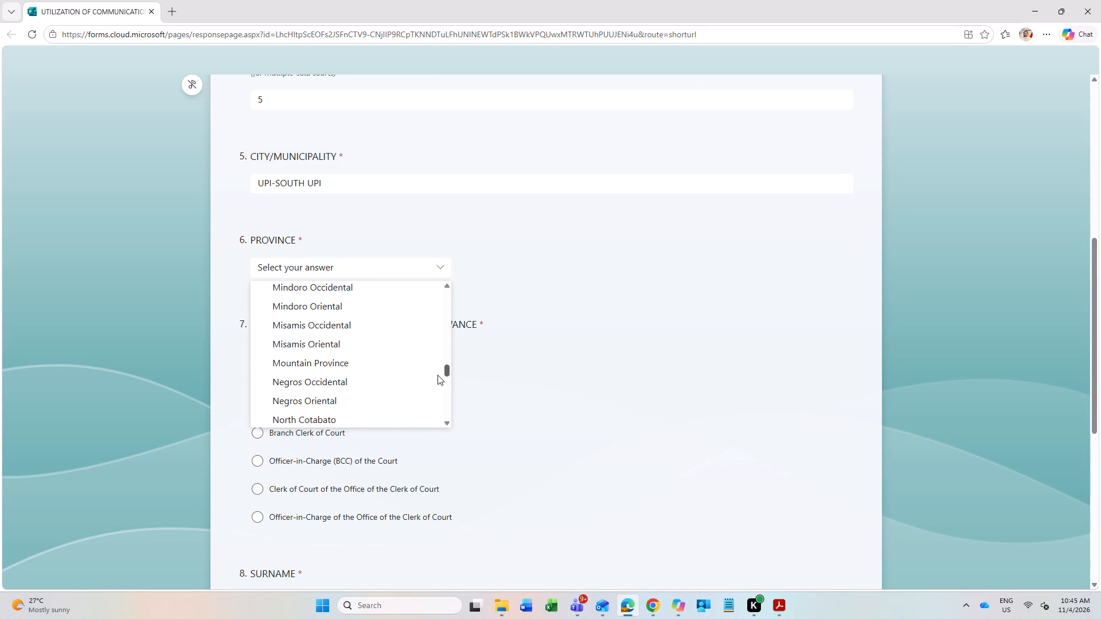
left_click_drag(438, 375, 442, 364)
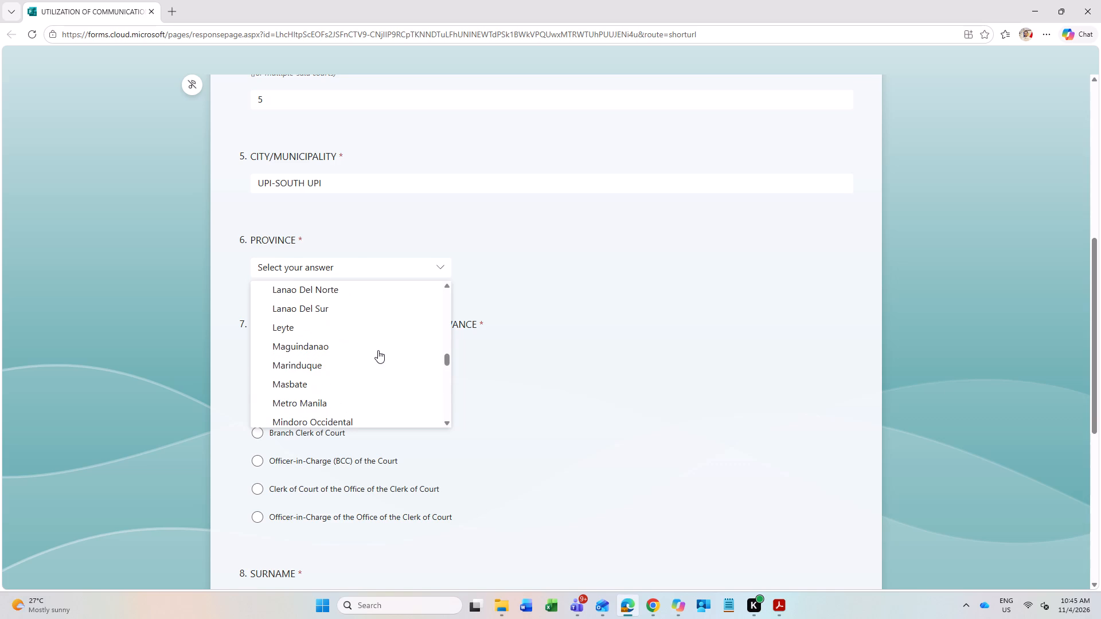
left_click(378, 350)
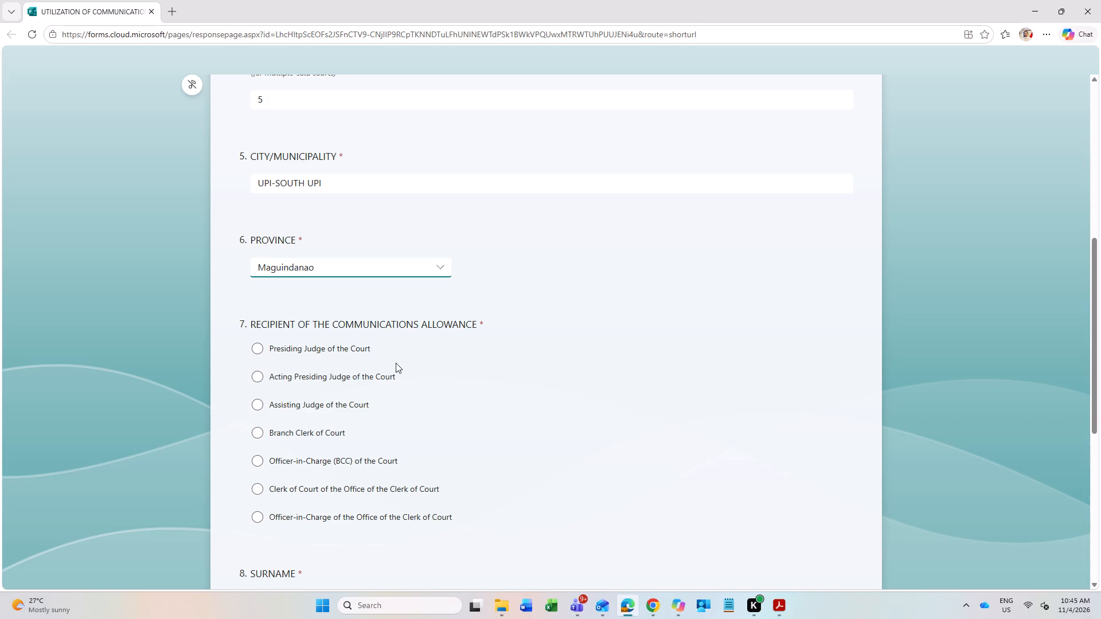
Choose Presiding Judge of the Court as the recipient of the communications allowance.
left_click(356, 350)
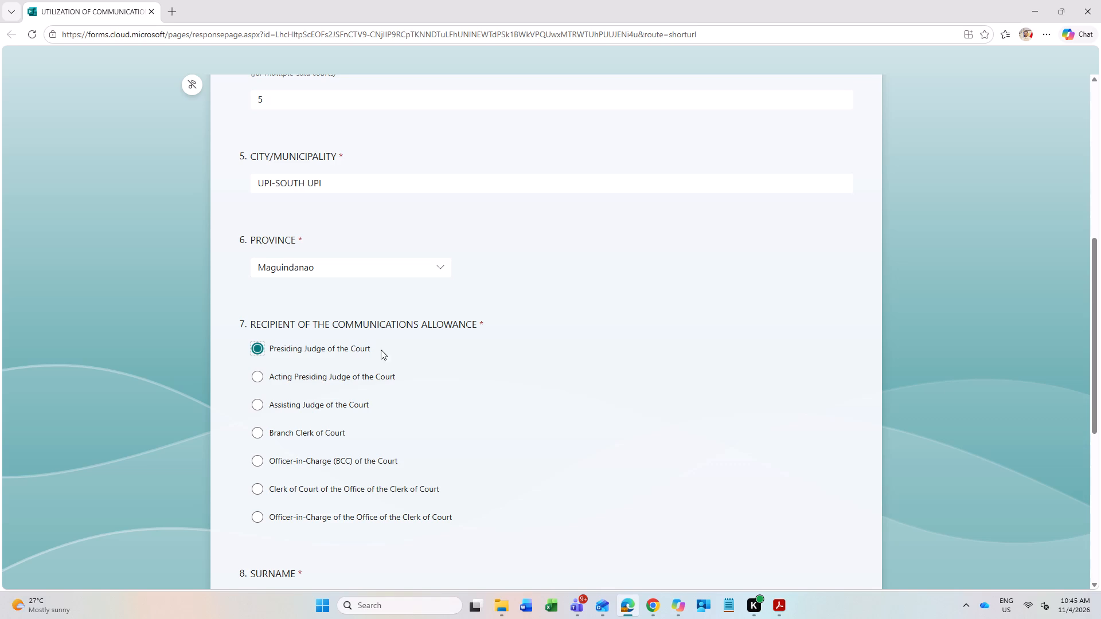
Fill in the recipient's surname, first name and middle initial fields, and continue to the form's next section.
scroll(417, 351, "down", 3)
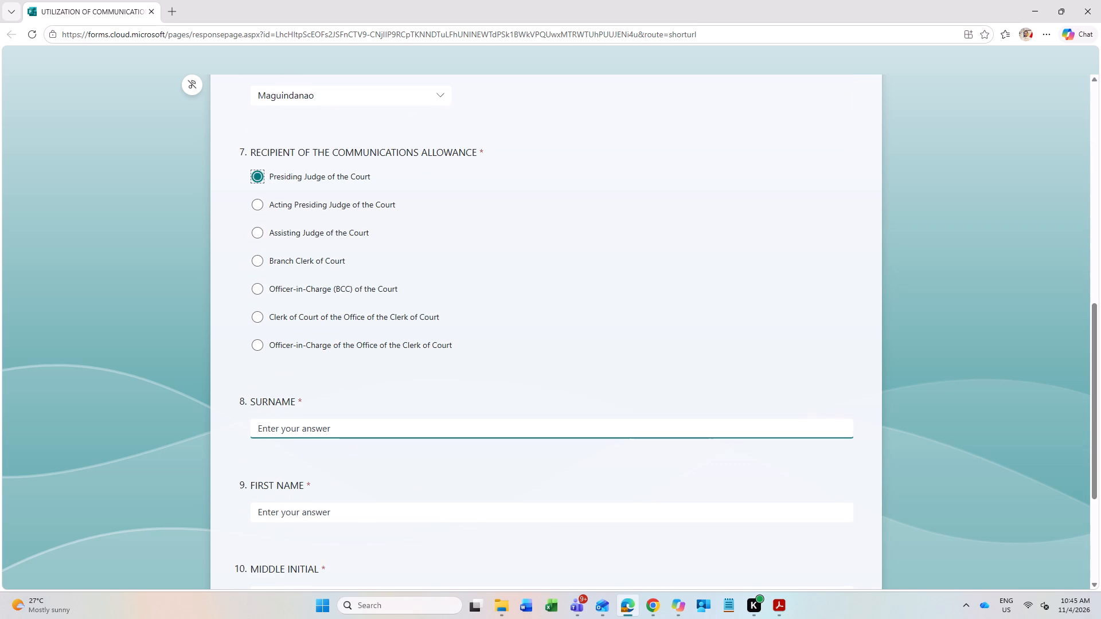
scroll(361, 427, "down", 3)
scroll(398, 313, "up", 7)
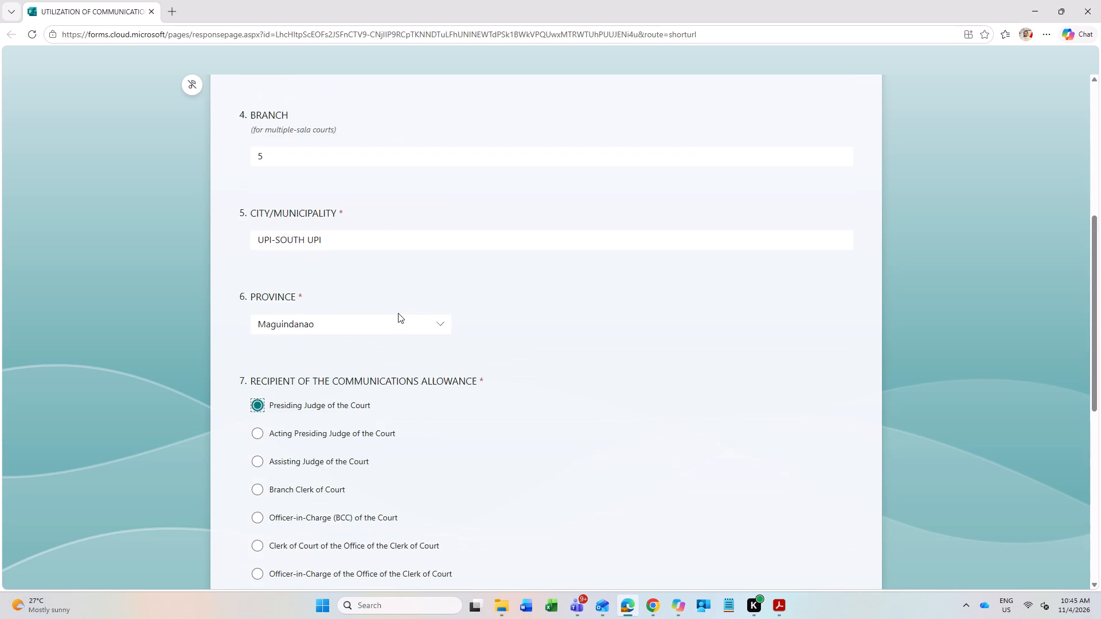
scroll(495, 380, "down", 6)
left_click(379, 315)
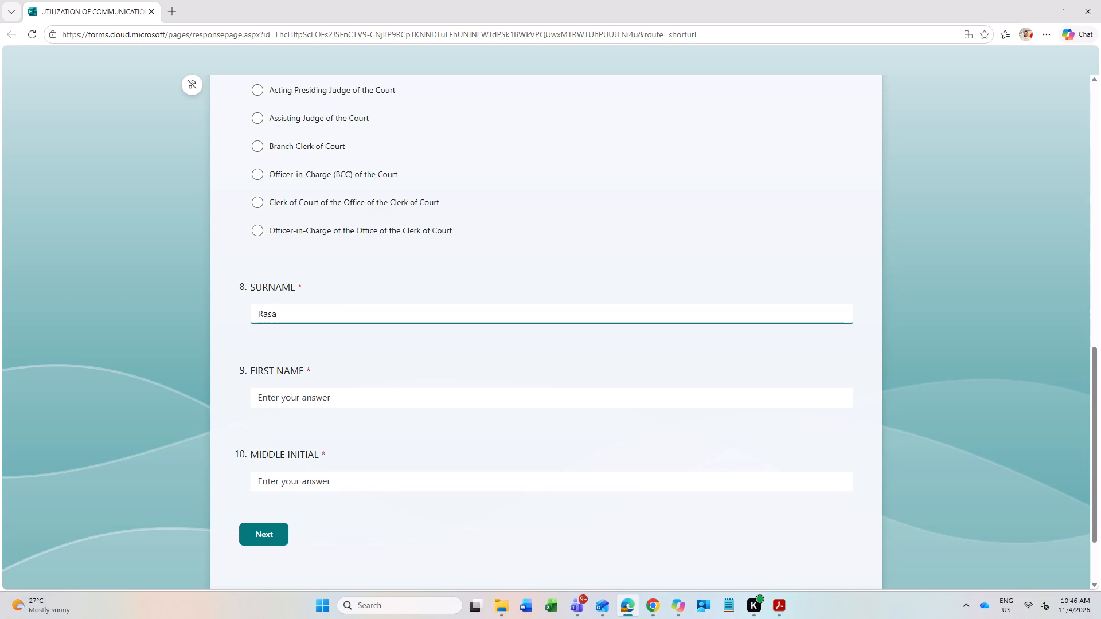
type("lan")
key("Tab")
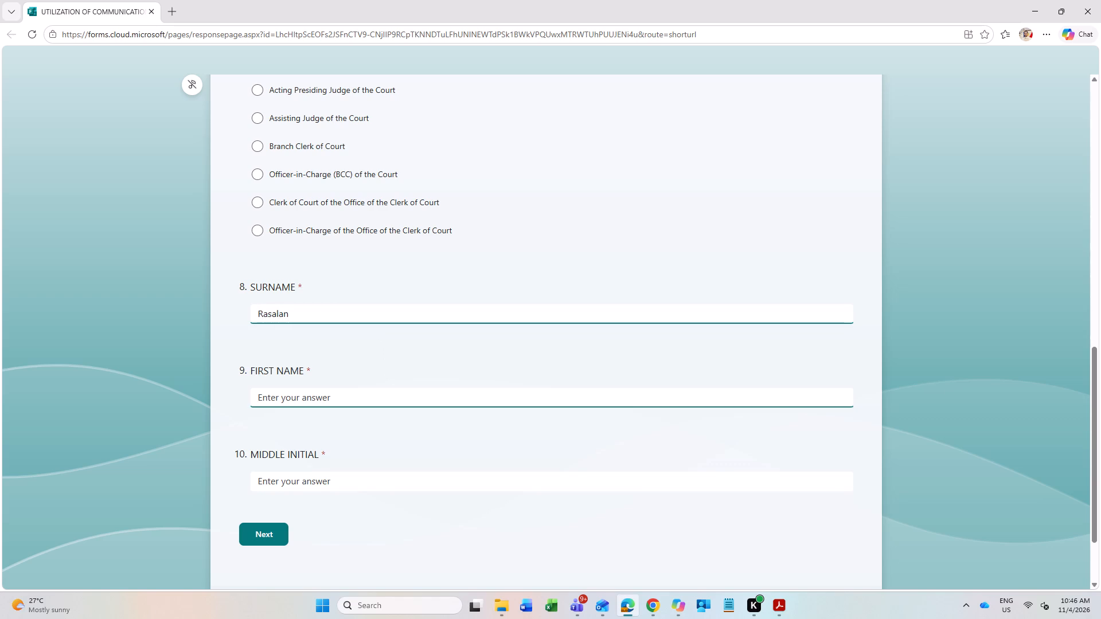
key("Tab")
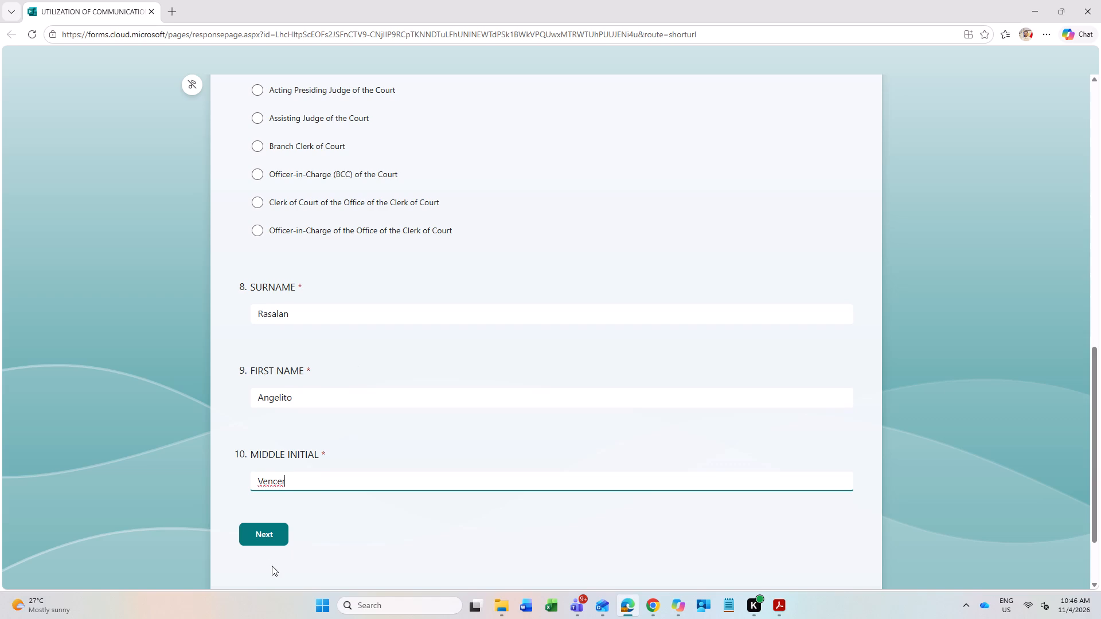
left_click(256, 538)
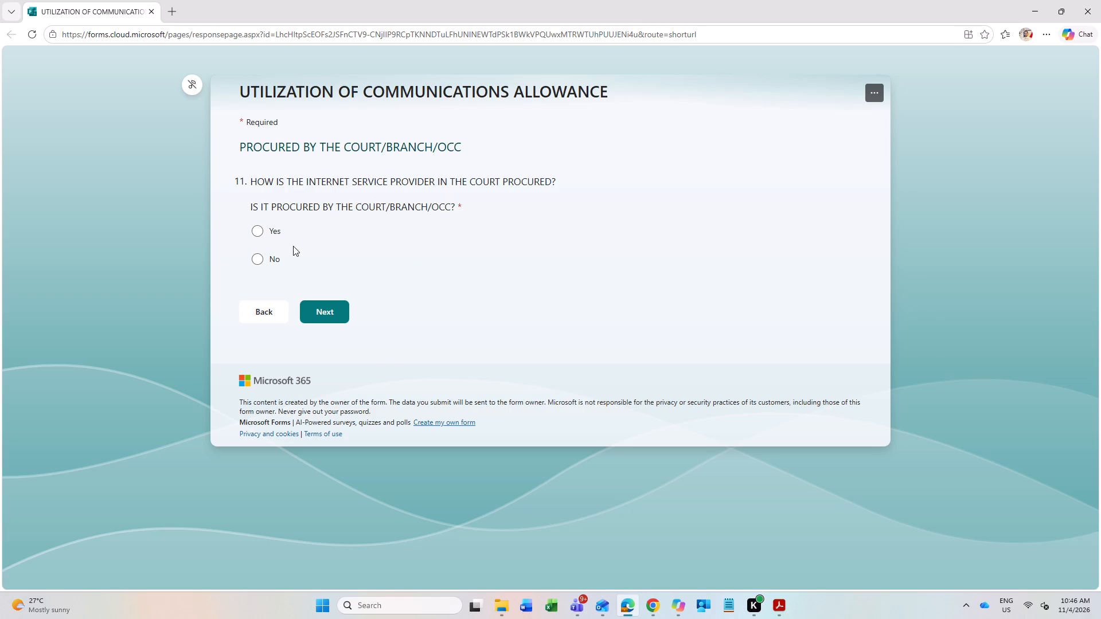
Answer Yes to procurement by the court, enter 1 as the number of providers and 1 for Internet Service Provider 1.
left_click(268, 233)
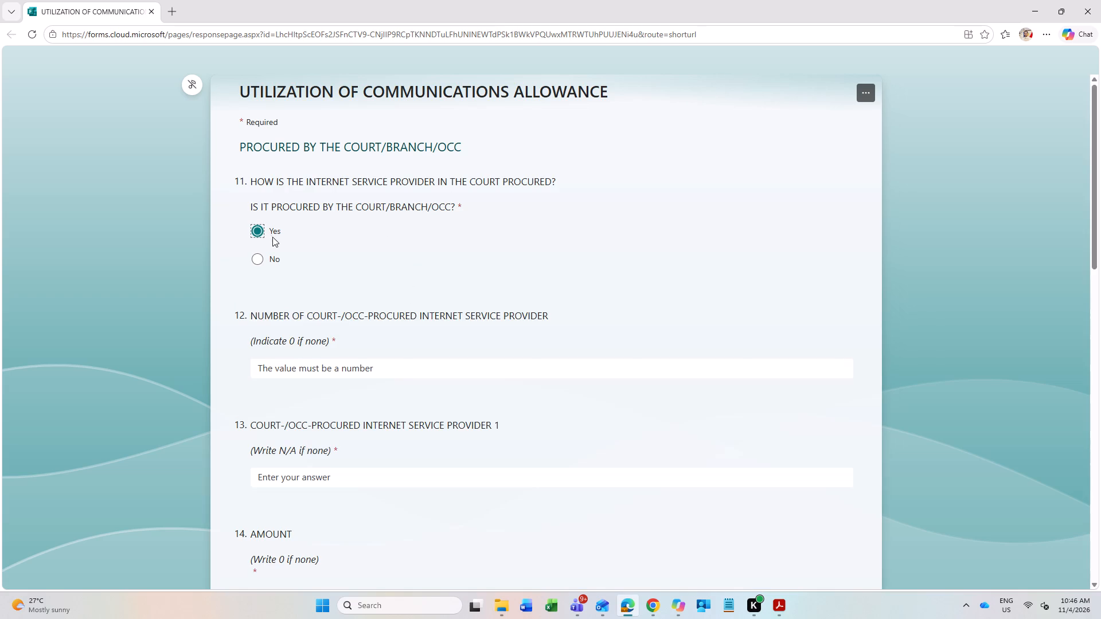
left_click(370, 367)
key("1")
scroll(370, 370, "down", 1)
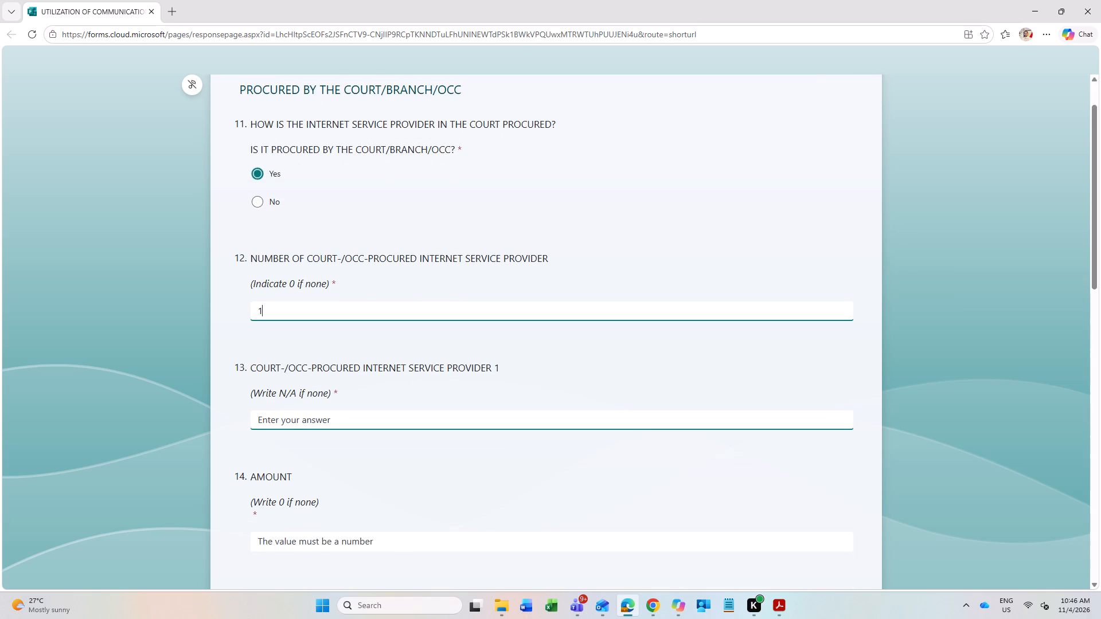
left_click(353, 422)
key("1")
Enter 1800 as the internet service amount and 100 as the internet speed under the plan.
scroll(356, 421, "down", 2)
left_click(354, 426)
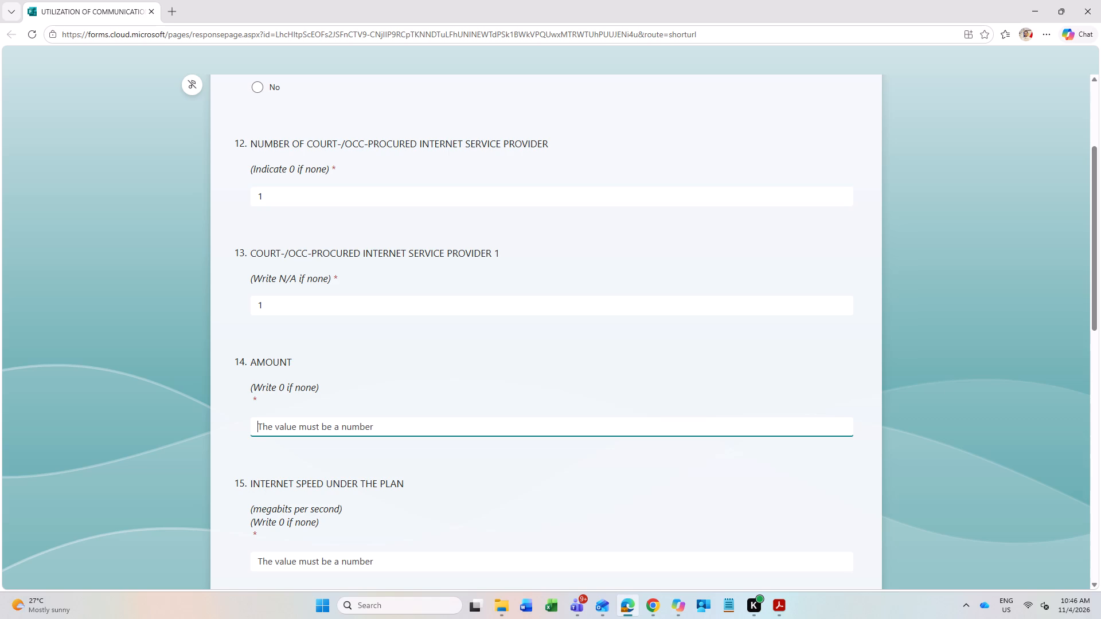
key("1")
type("800")
scroll(506, 412, "down", 2)
left_click(444, 451)
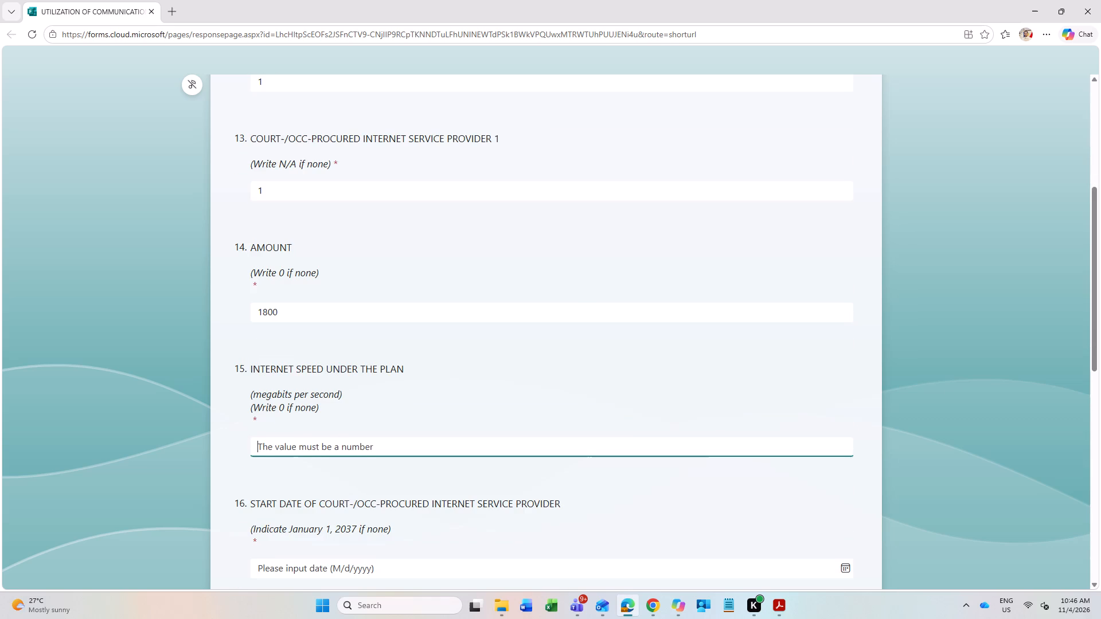
type("100")
type("mp")
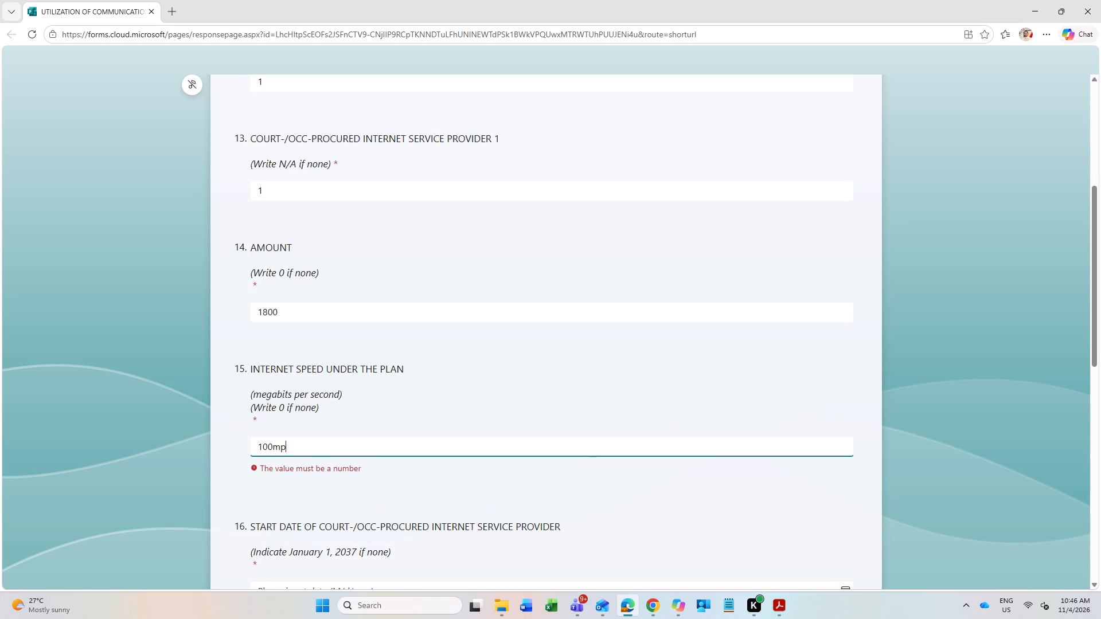
key("BackSpace")
key("BackSpace")
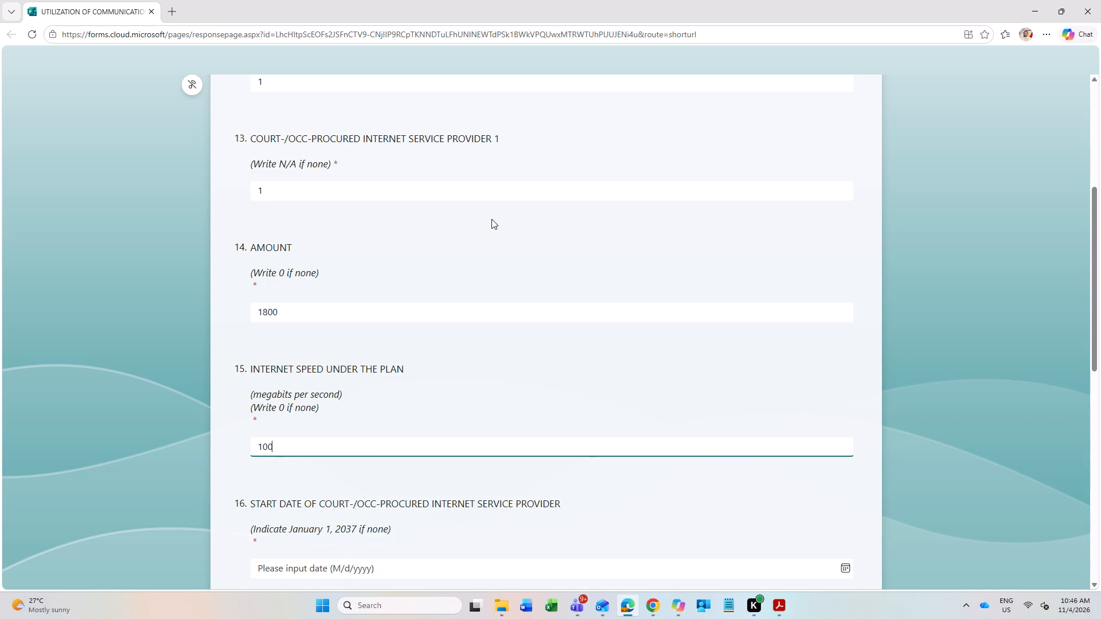
Switch to Chrome and search Google for "internet speed test" in a new tab.
left_click(652, 606)
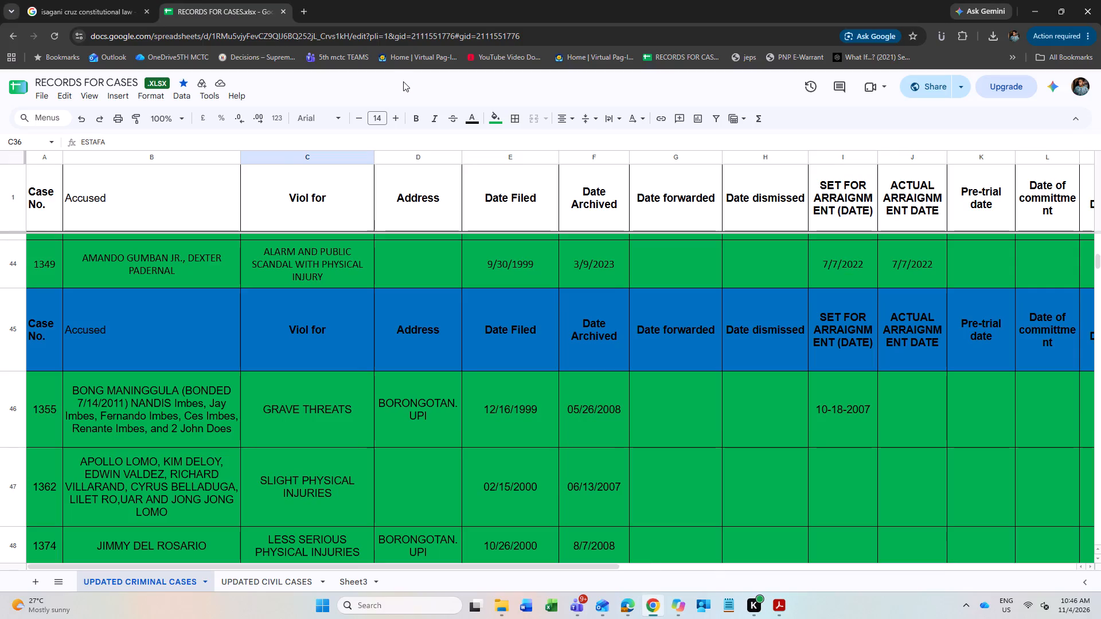
left_click(299, 10)
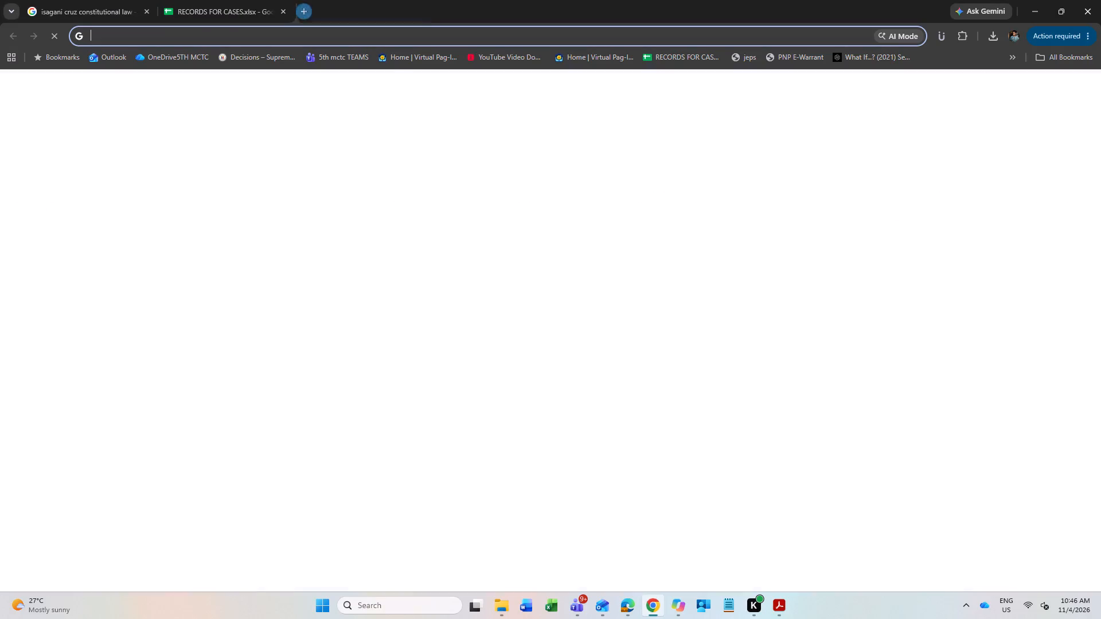
left_click(550, 239)
type("internet spe")
key("BackSpace")
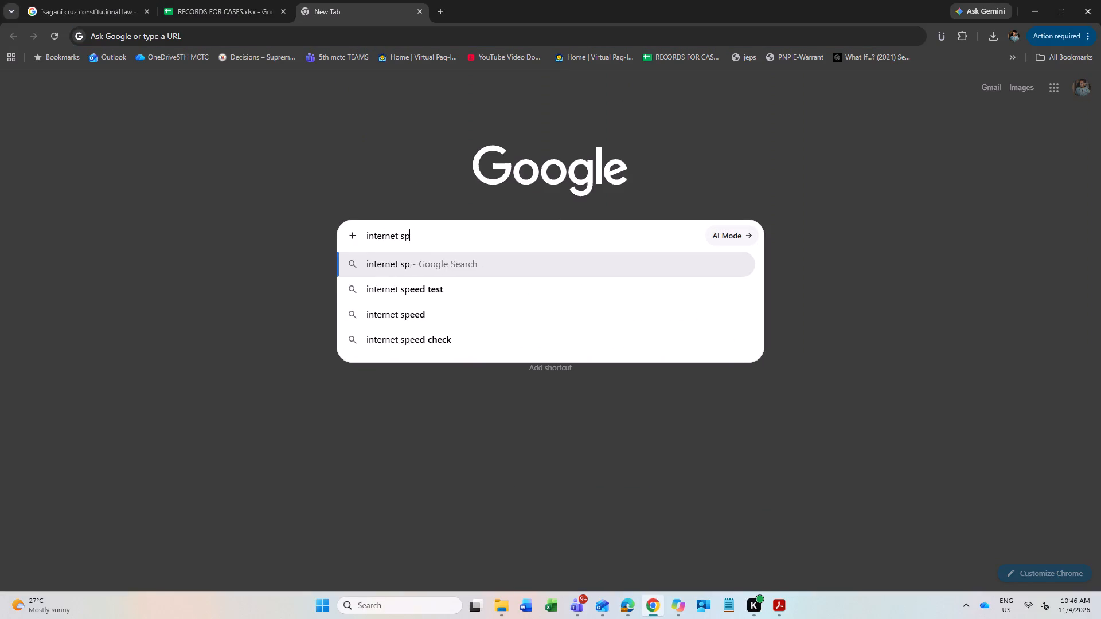
key("BackSpace")
type("peedtst")
key("Return")
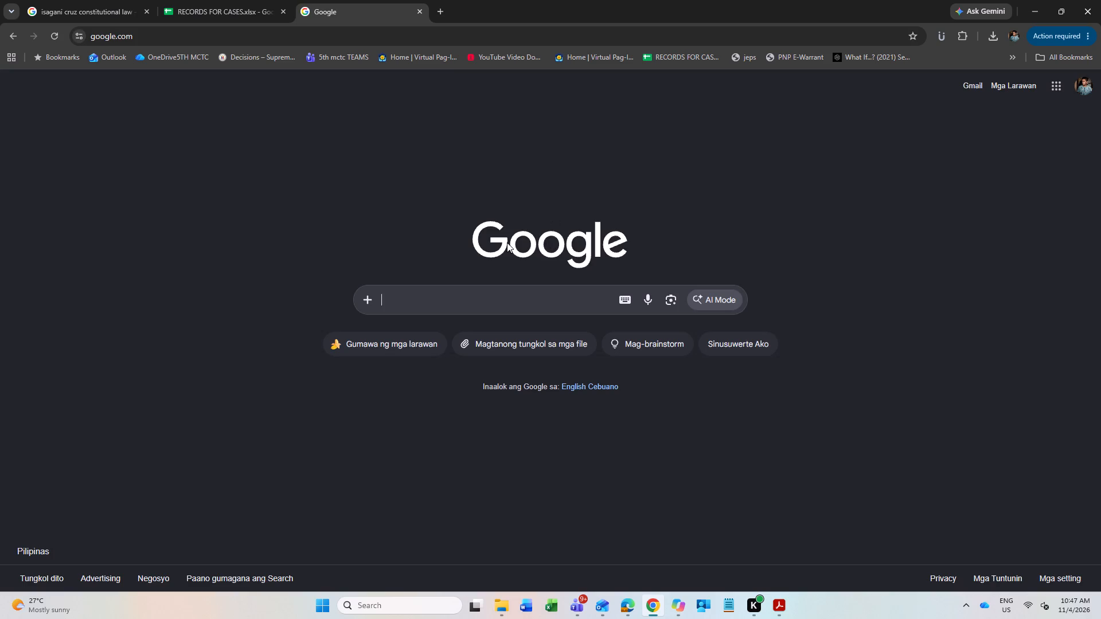
type("in")
type("ter")
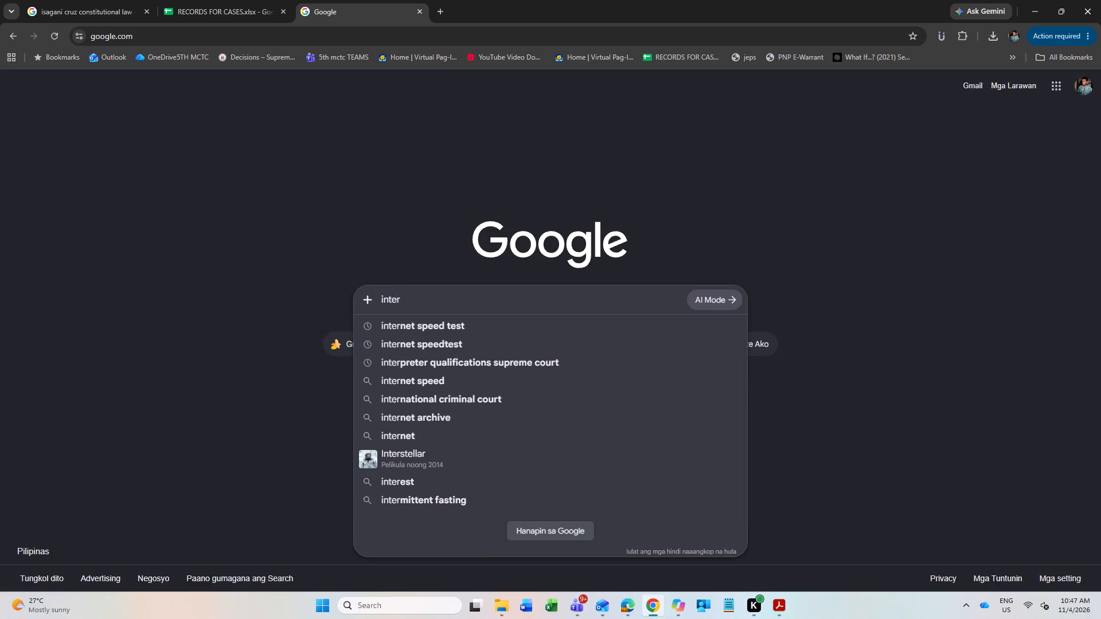
key("Down")
key("Return")
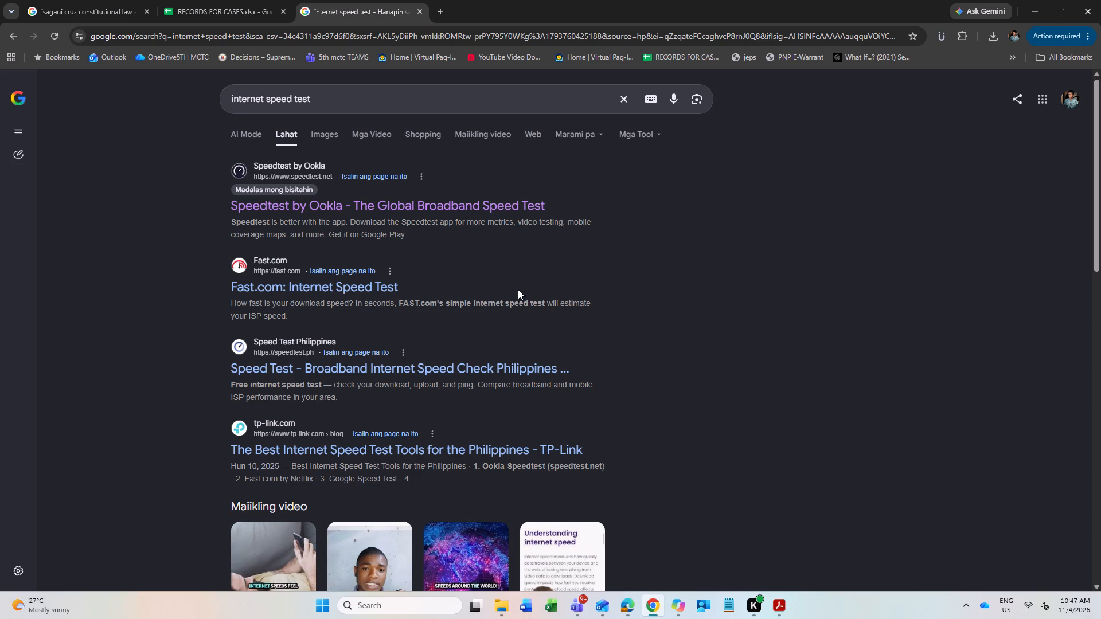
Open the Speedtest by Ookla site and start an internet speed test.
left_click(386, 207)
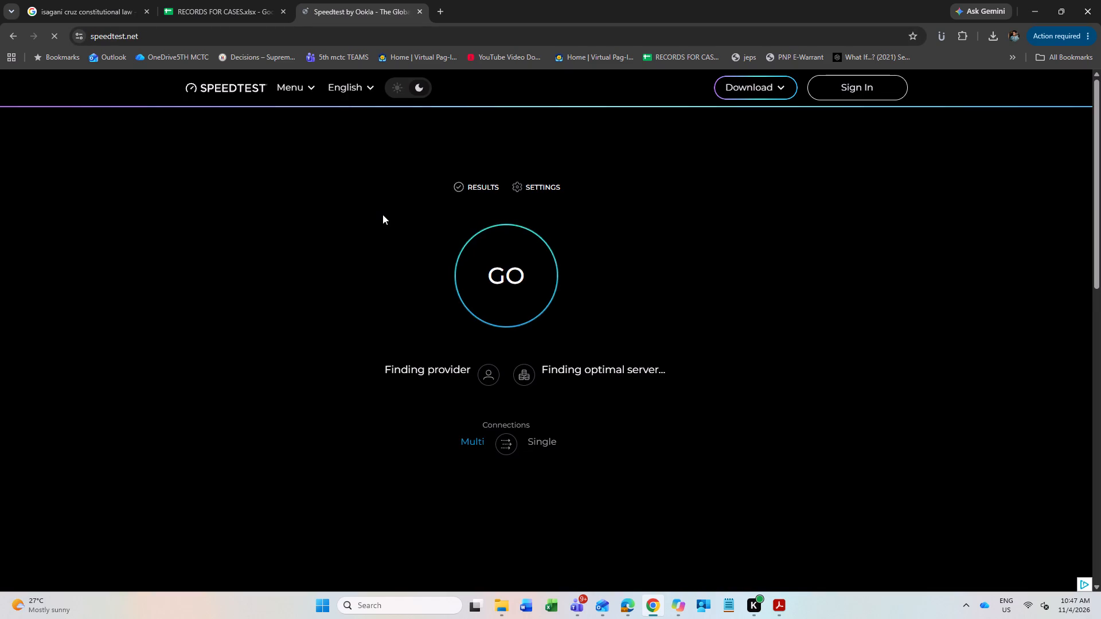
left_click(494, 285)
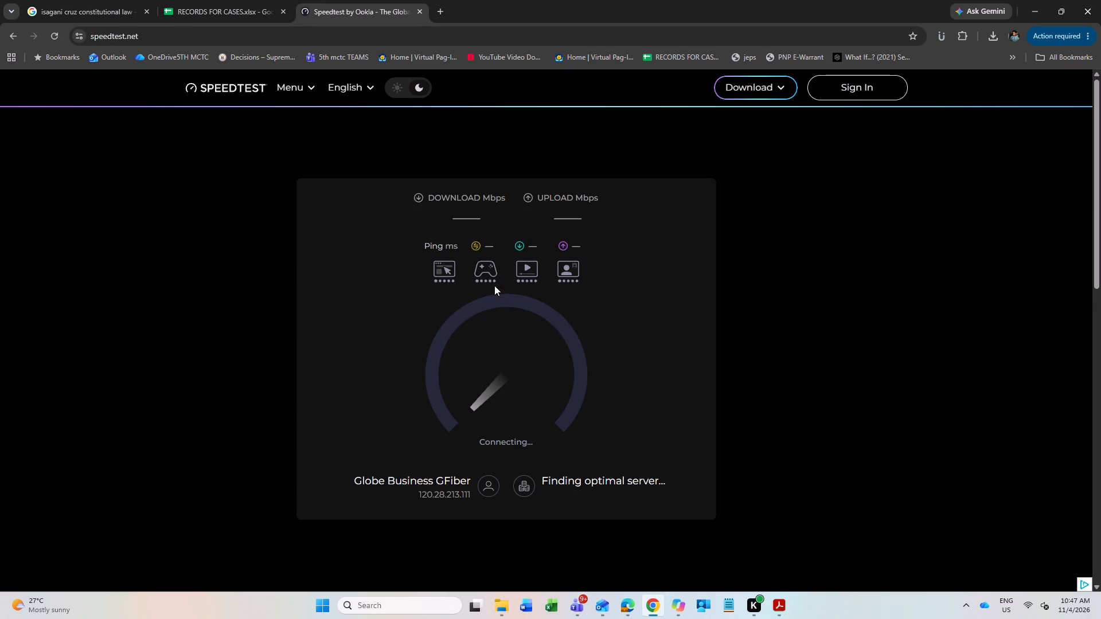
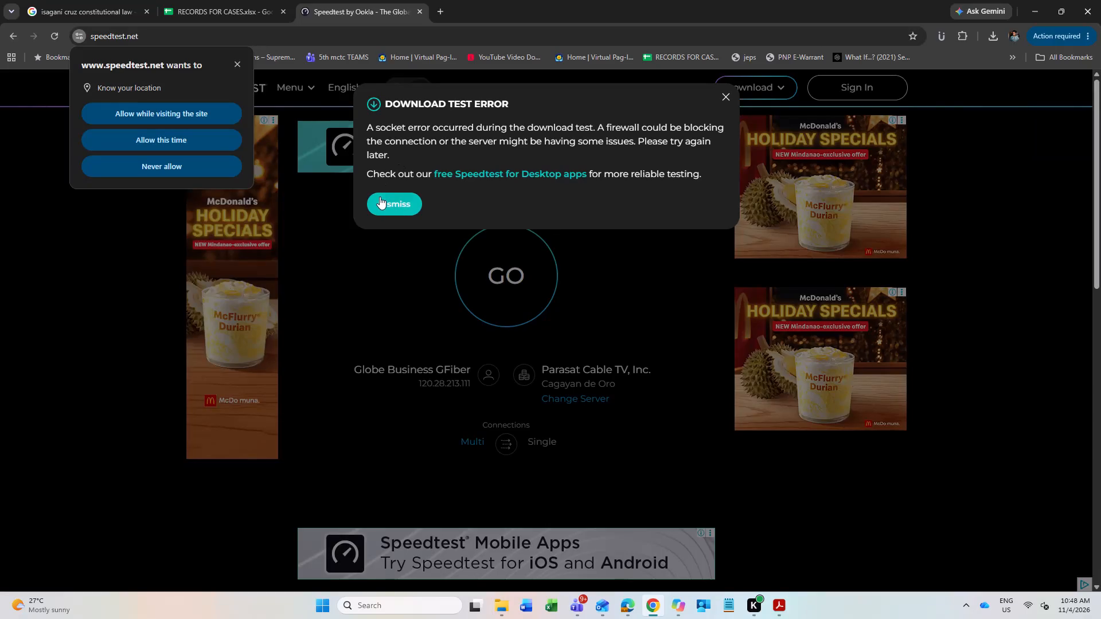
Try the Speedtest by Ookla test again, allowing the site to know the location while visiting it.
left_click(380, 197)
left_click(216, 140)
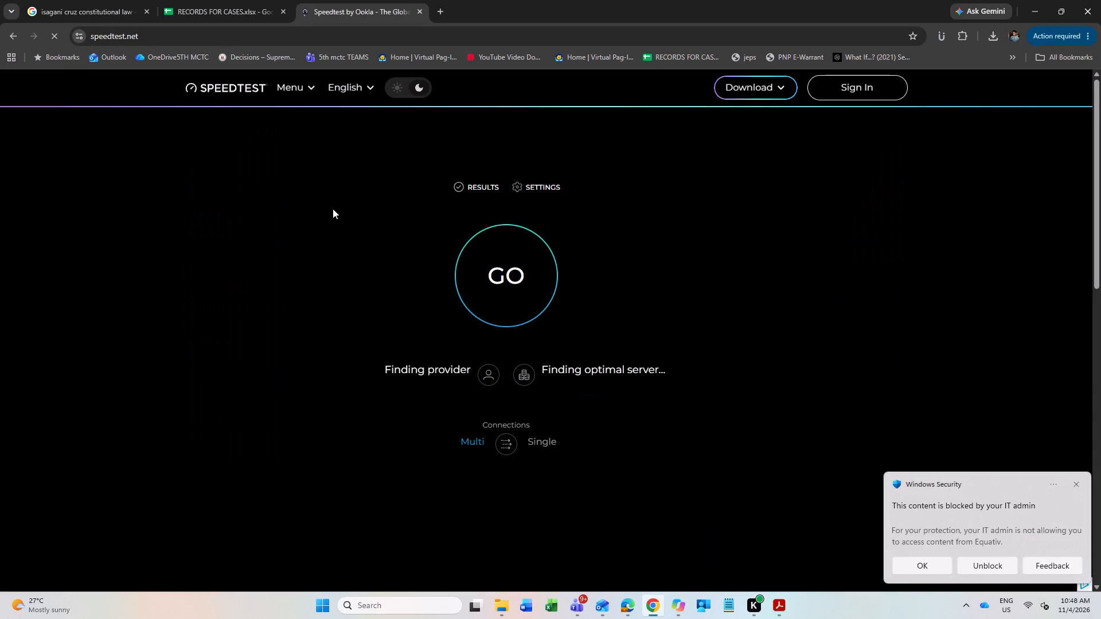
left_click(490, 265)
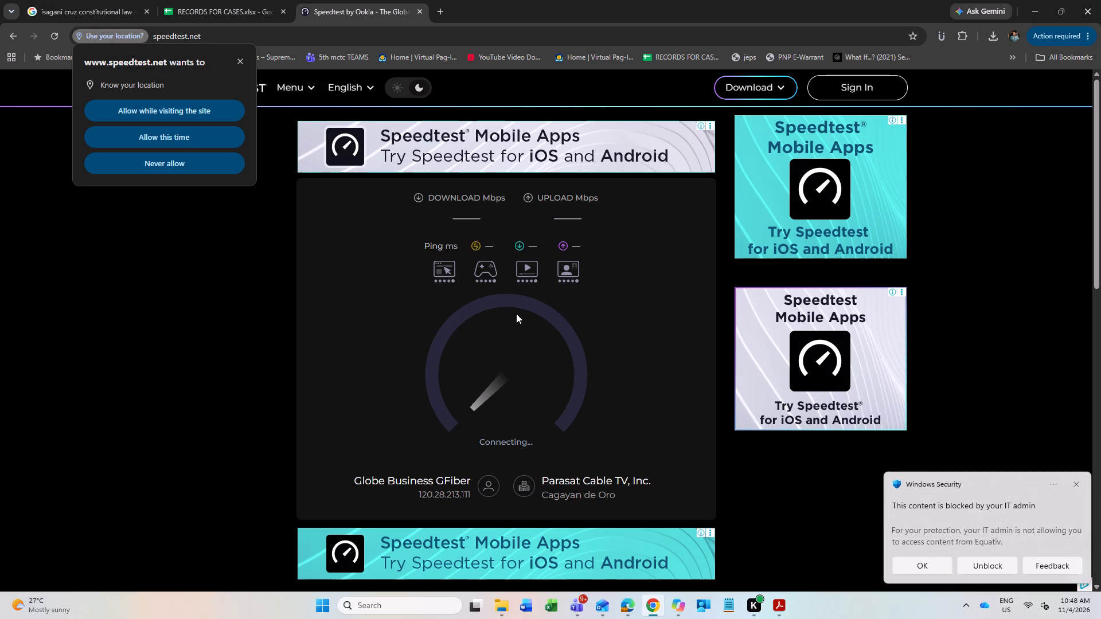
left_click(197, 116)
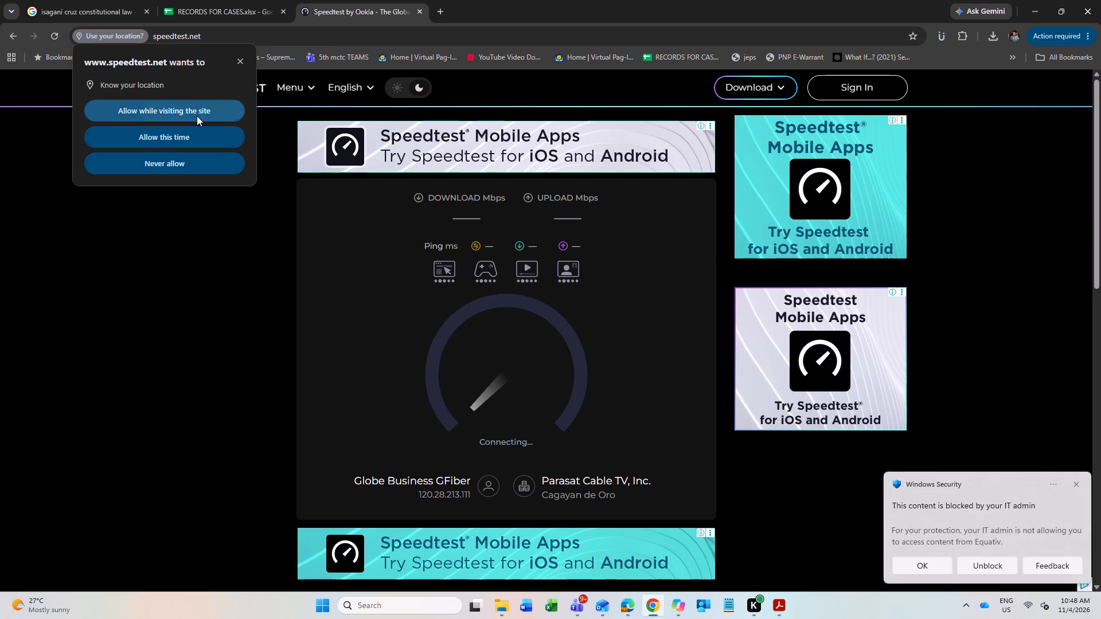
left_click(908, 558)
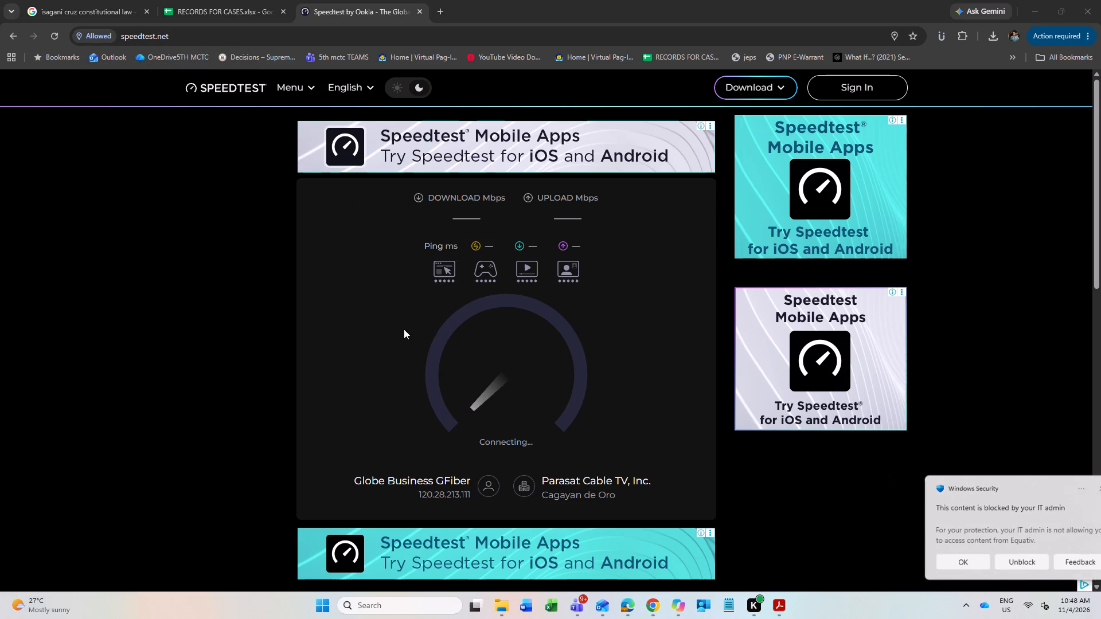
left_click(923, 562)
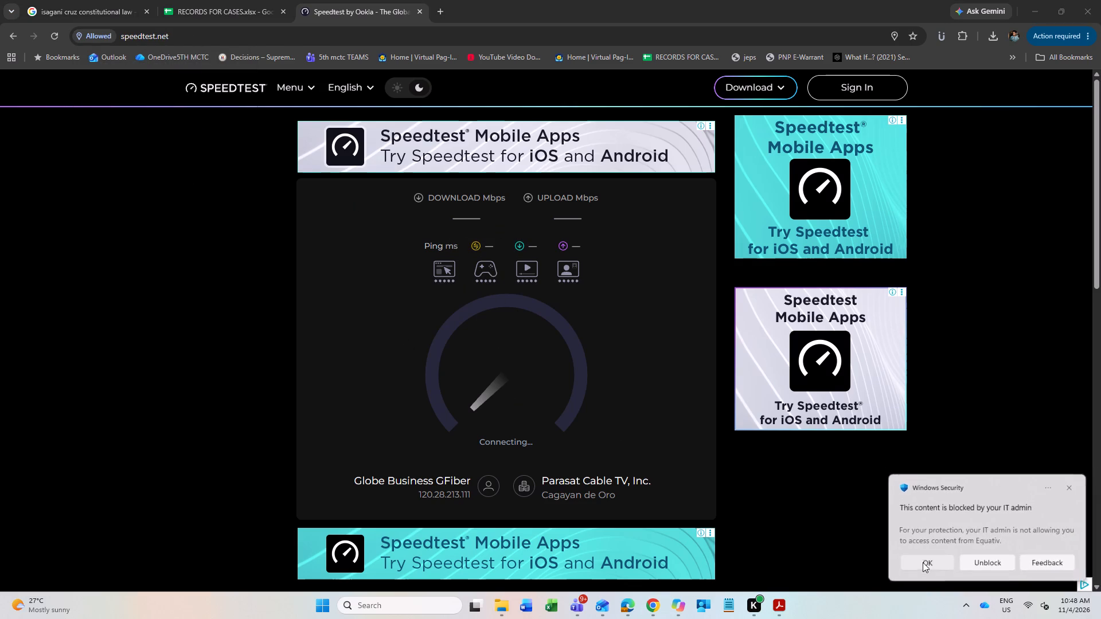
Search Google for "internet speedtest" and look through the results for another speed test site.
left_click(228, 32)
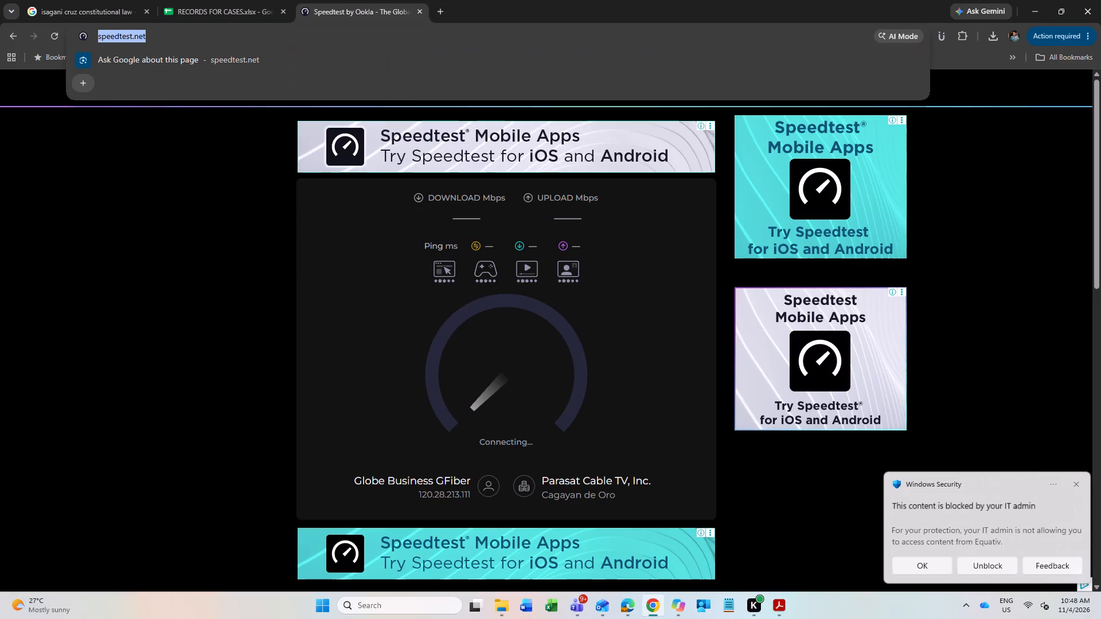
type("inrep")
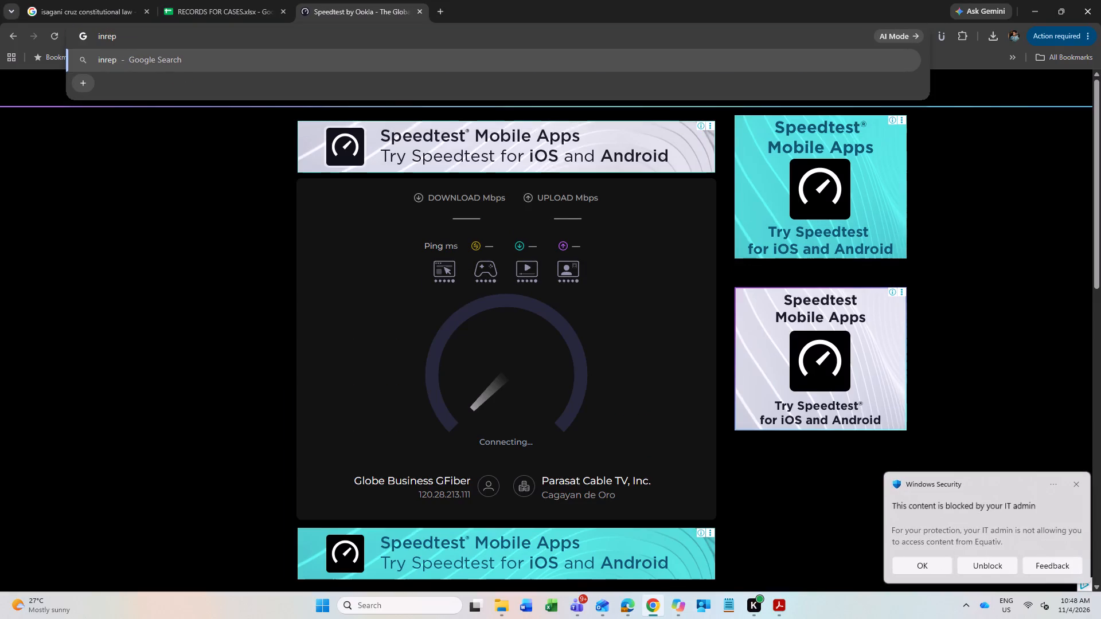
key("BackSpace")
key("BackSpace")
key("BackSpace")
type("terne")
key("space")
key("BackSpace")
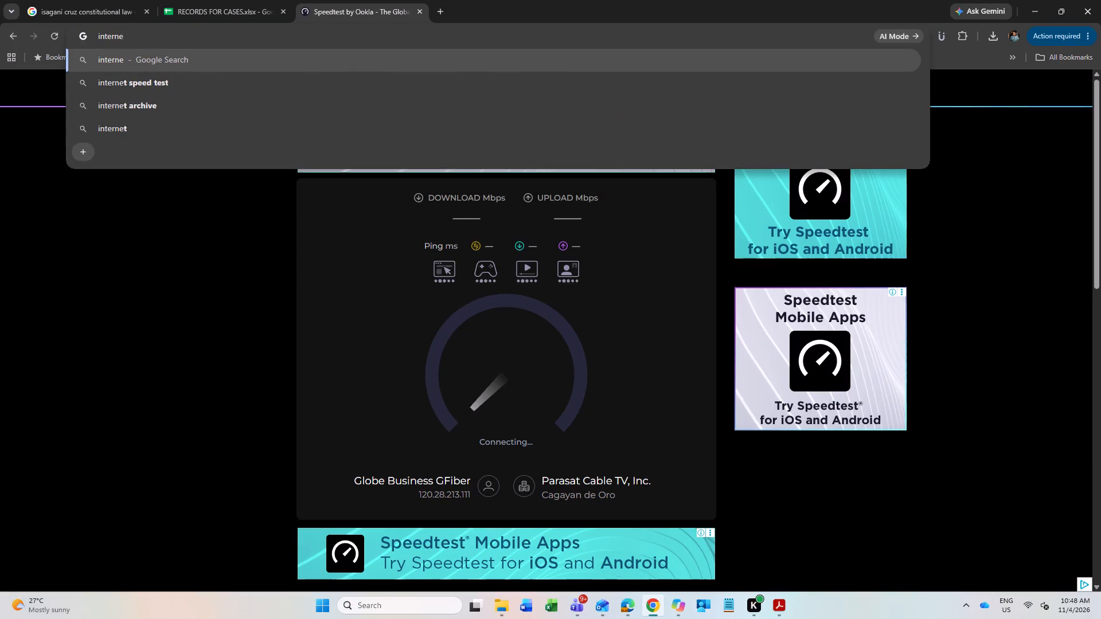
type("t speedtest")
key("Return")
type("internet speedtest")
key("Return")
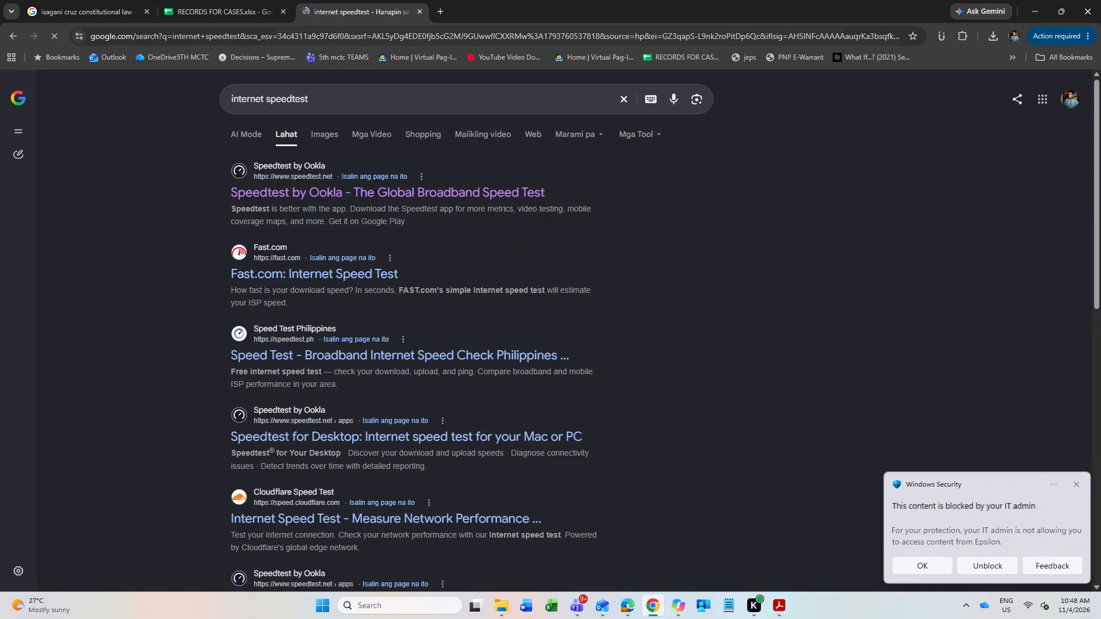
scroll(333, 382, "down", 6)
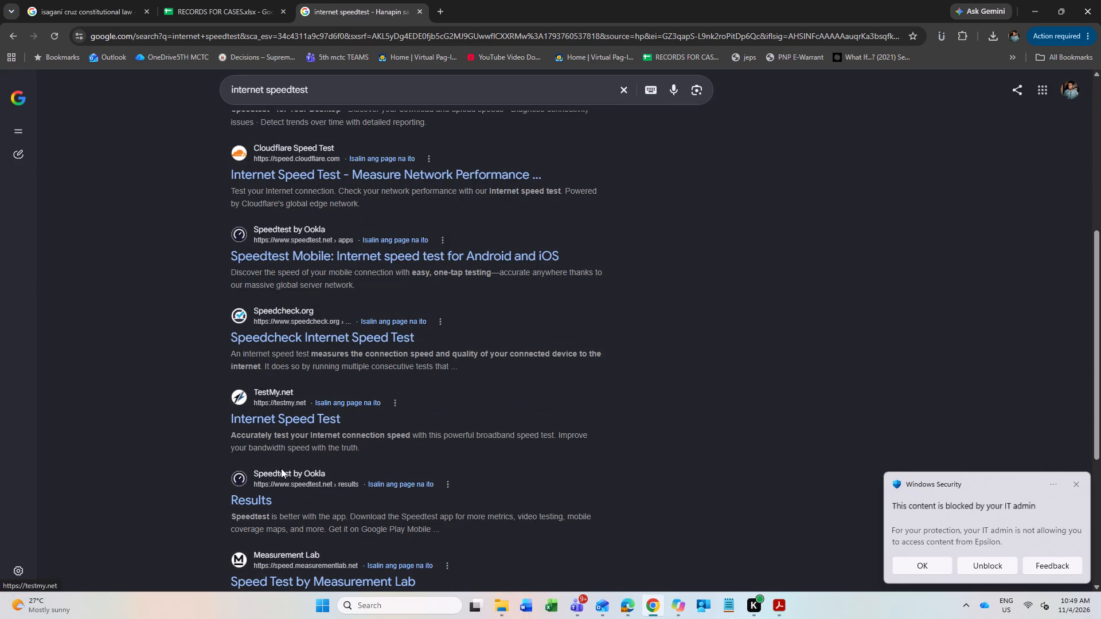
scroll(273, 485, "down", 3)
scroll(308, 457, "up", 10)
Refine the Google search to "internet speedtest google".
left_click(340, 102)
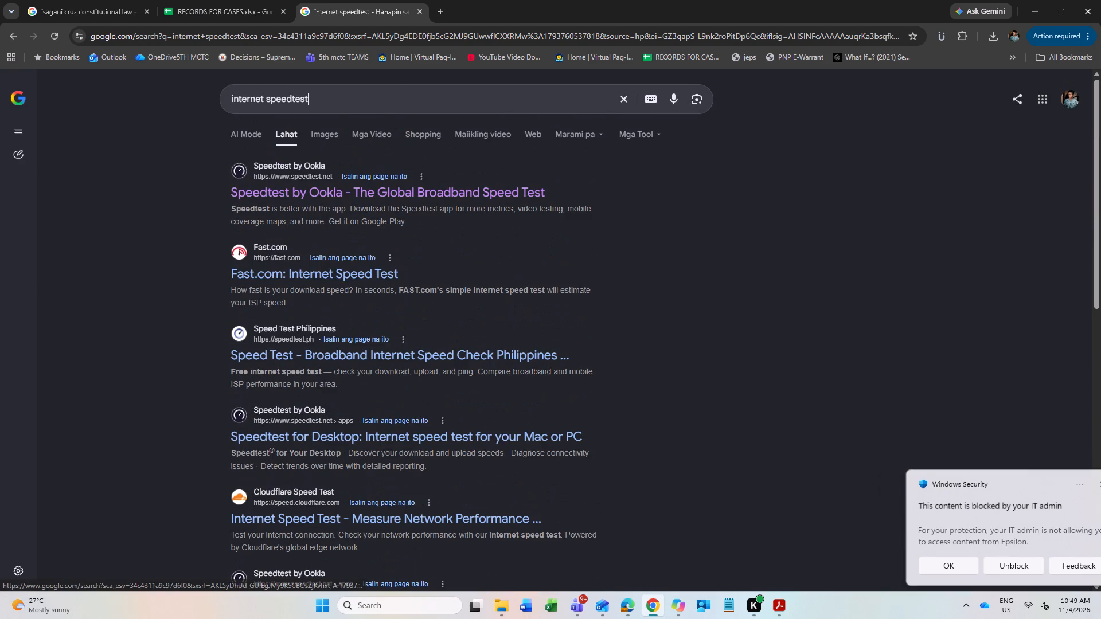
key("space")
type("google")
key("Return")
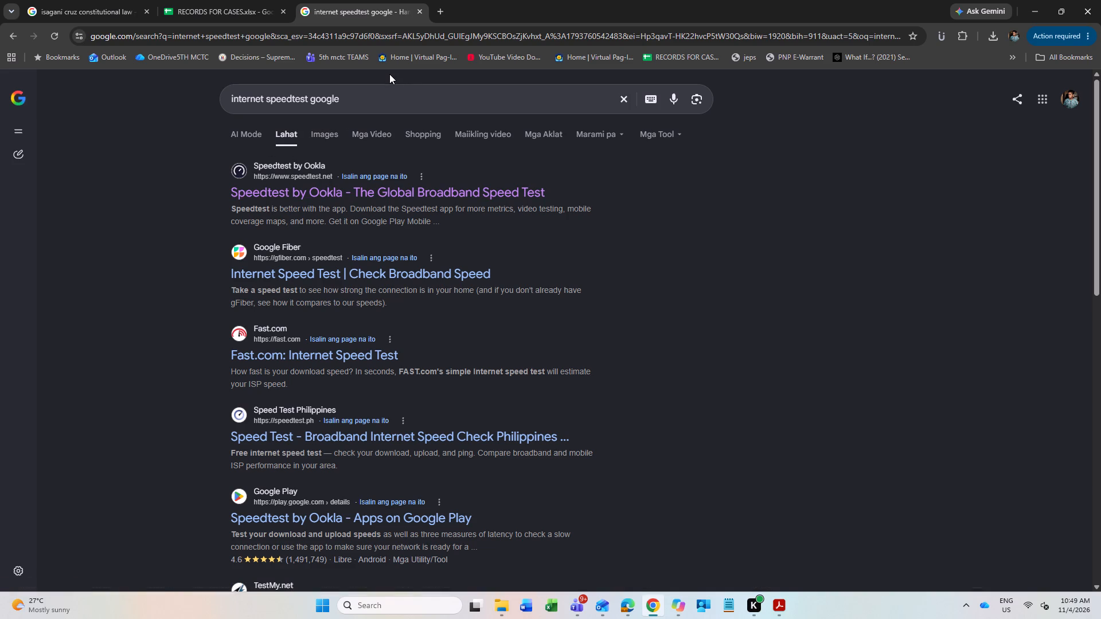
key("Return")
Open Google Fiber's Internet Speed Test page from the results and run the speed test.
left_click(286, 279)
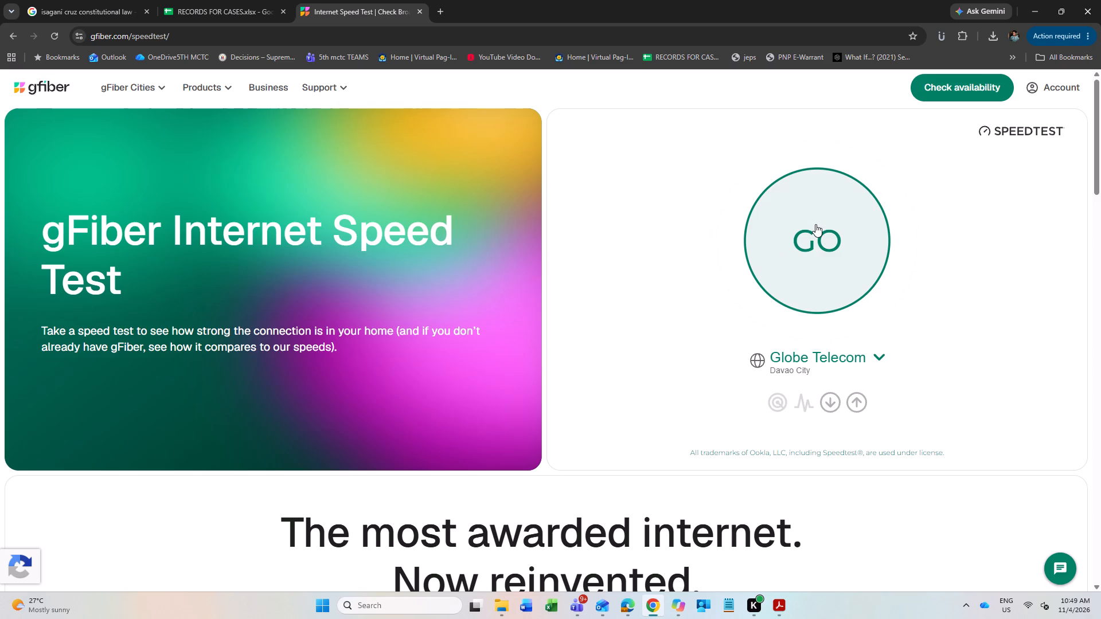
left_click(811, 256)
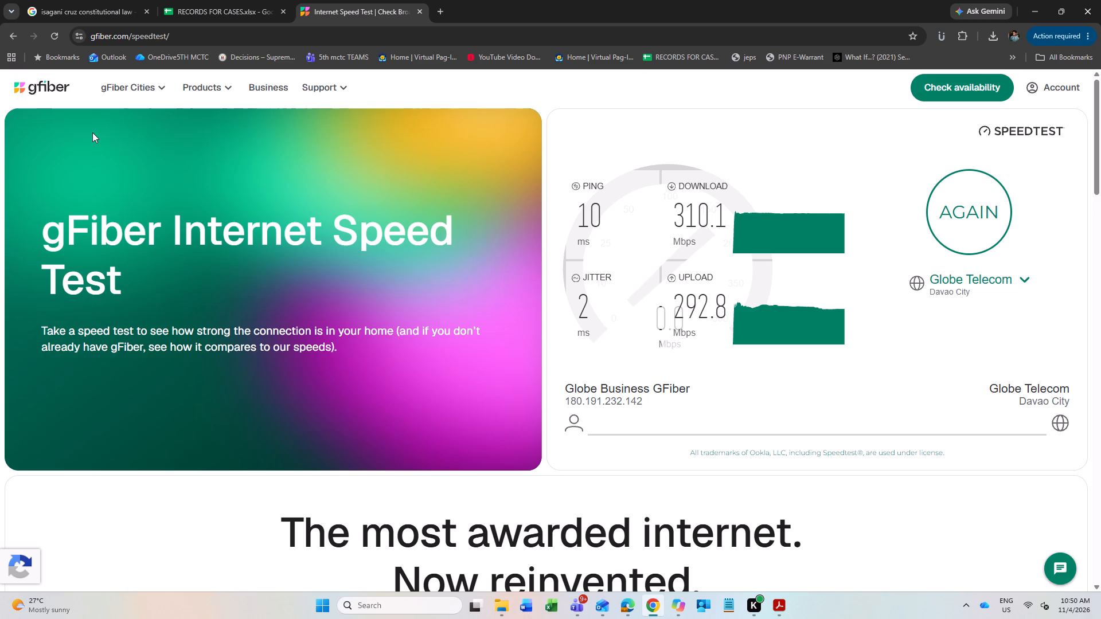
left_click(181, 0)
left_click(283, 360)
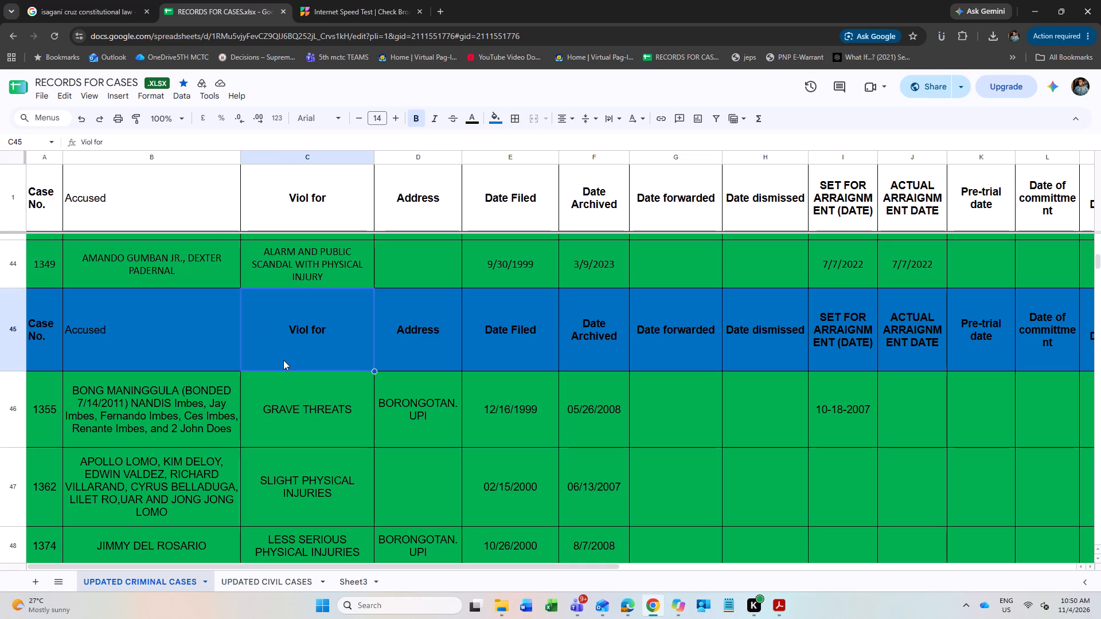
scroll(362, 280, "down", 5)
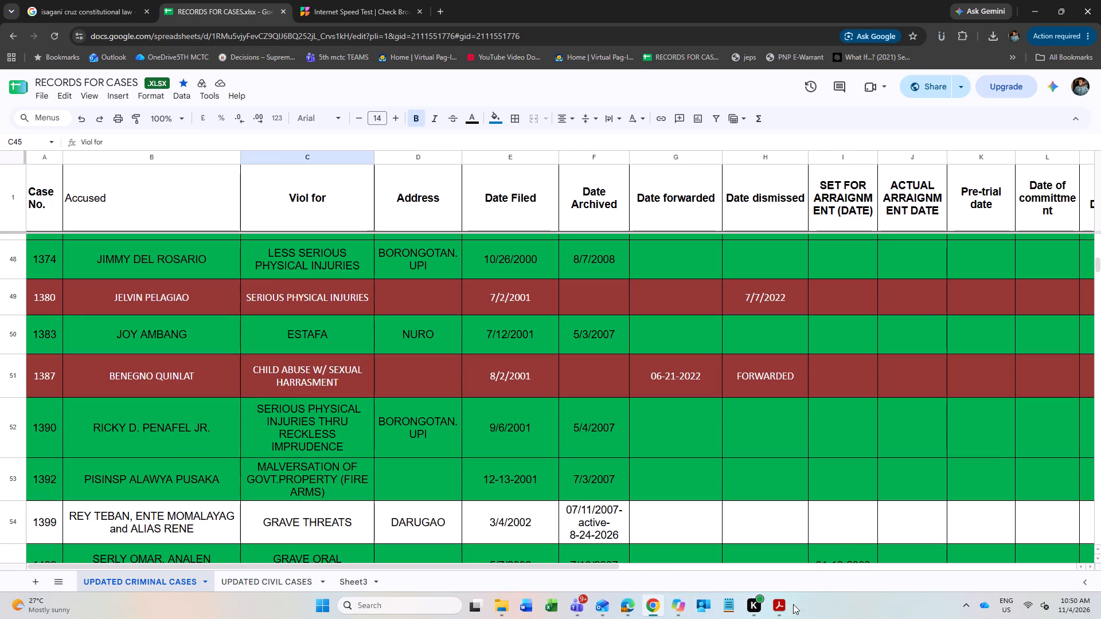
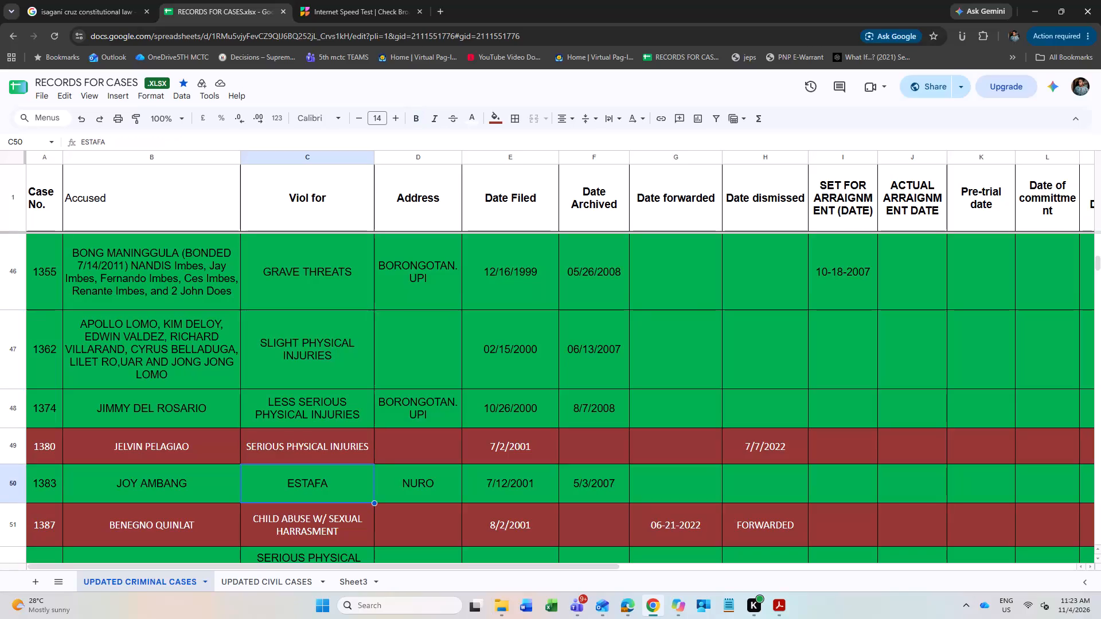
Return from the case records spreadsheet to the open Internet Speed Test page.
left_click(385, 0)
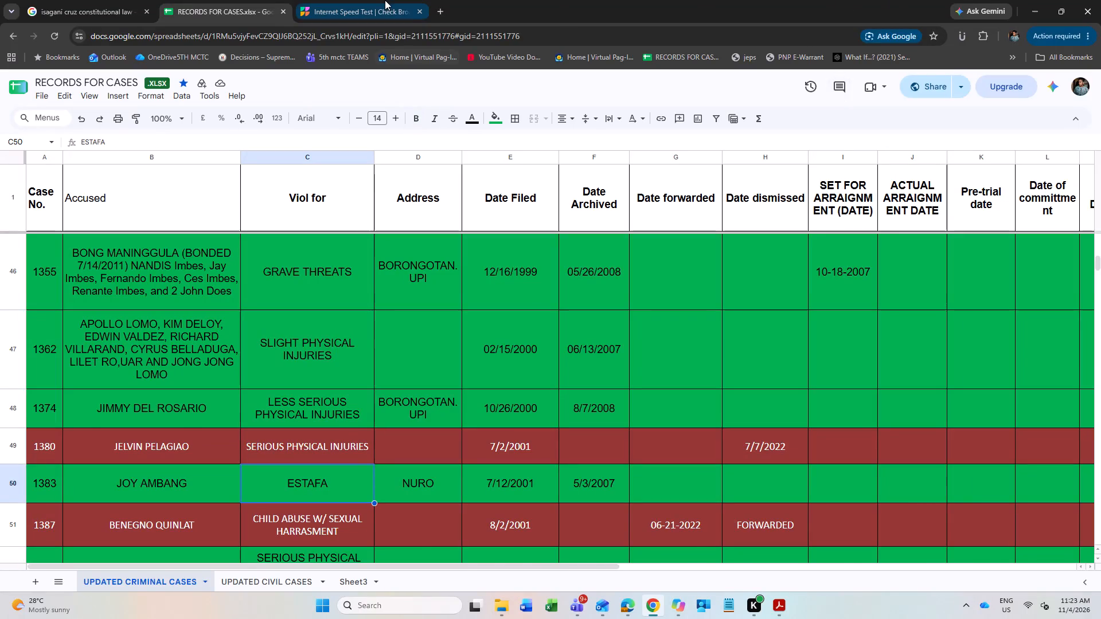
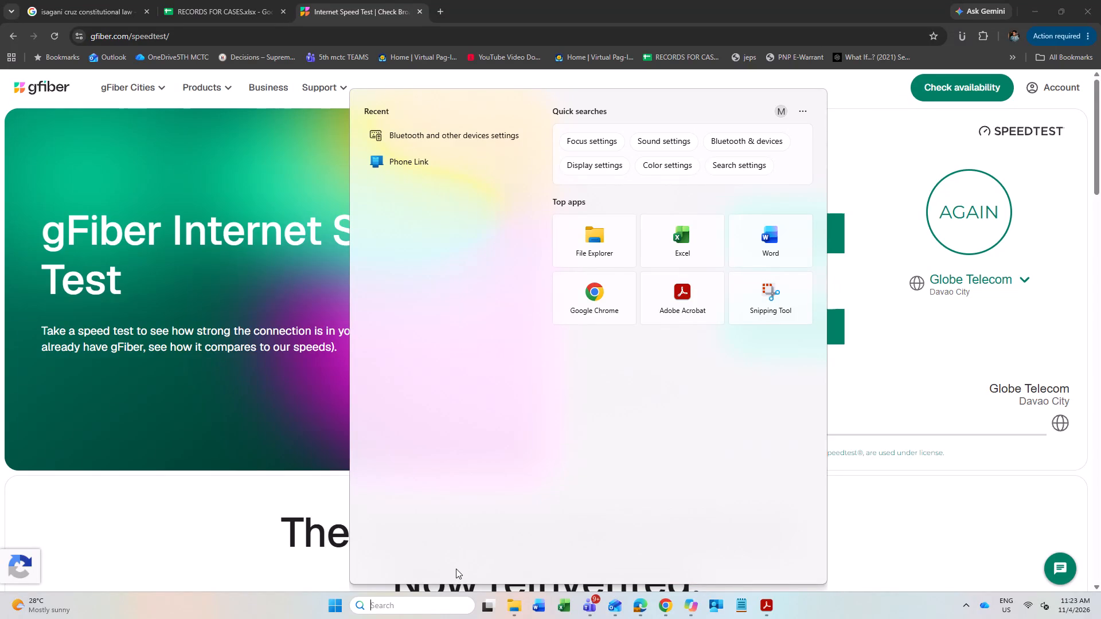
Search the computer for "ku" and launch the Kuro app.
type("ku")
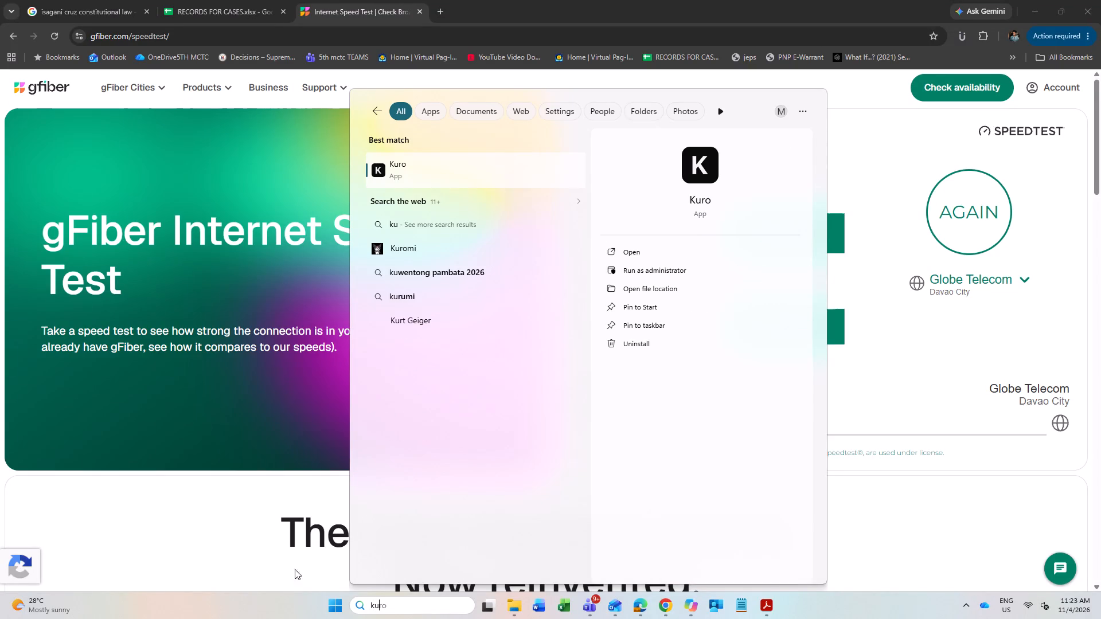
left_click(416, 177)
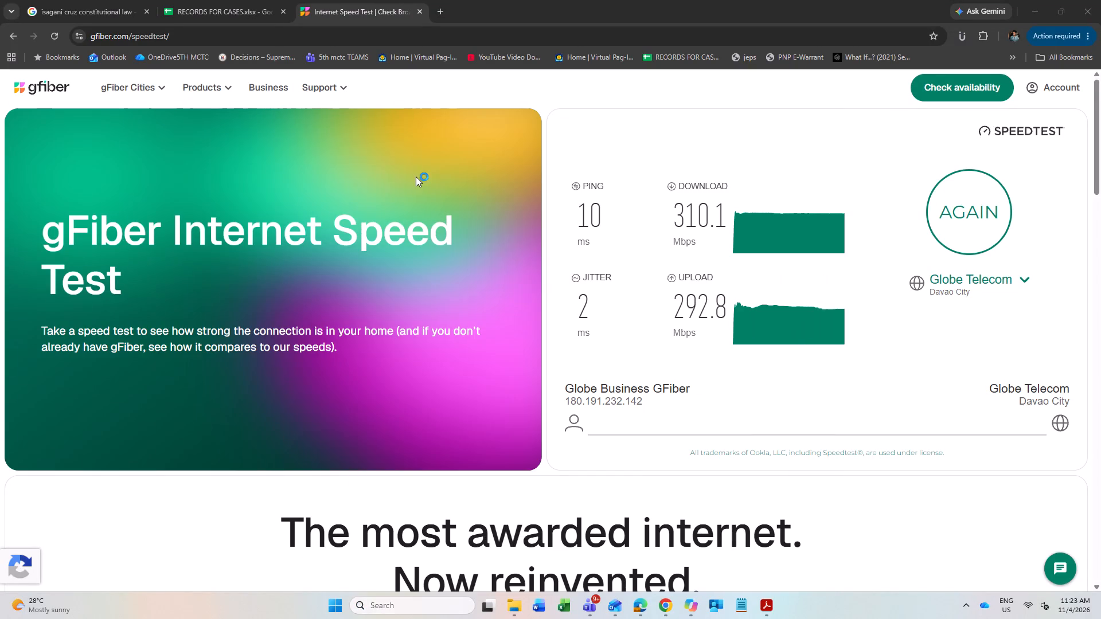
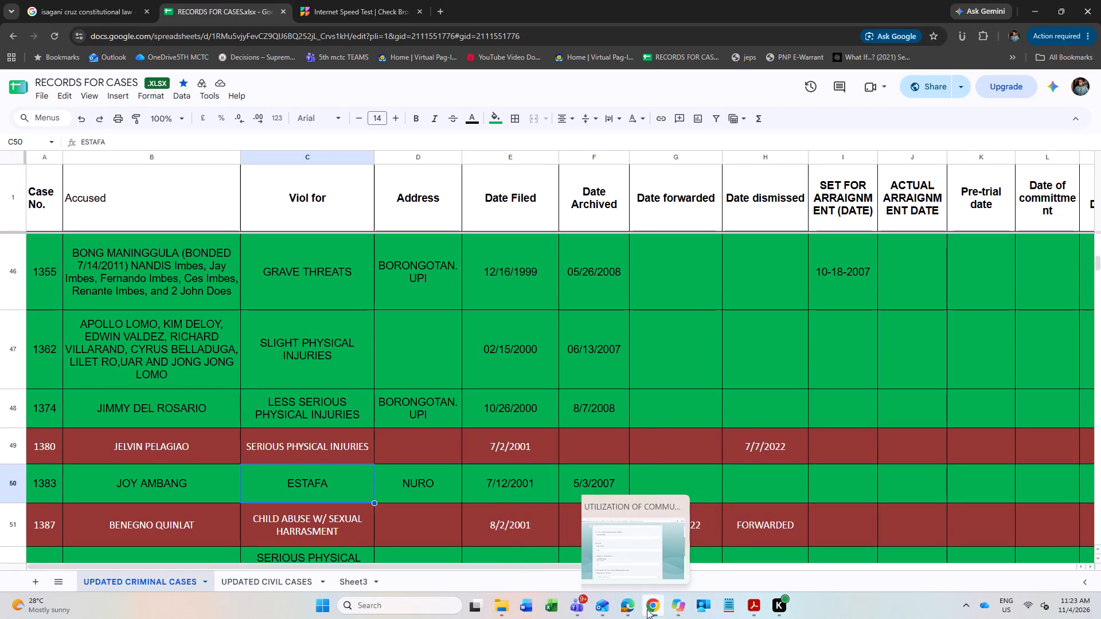
Switch to the allowance form in Microsoft Edge and replace the internet speed under the plan with 100mbps.
left_click(631, 610)
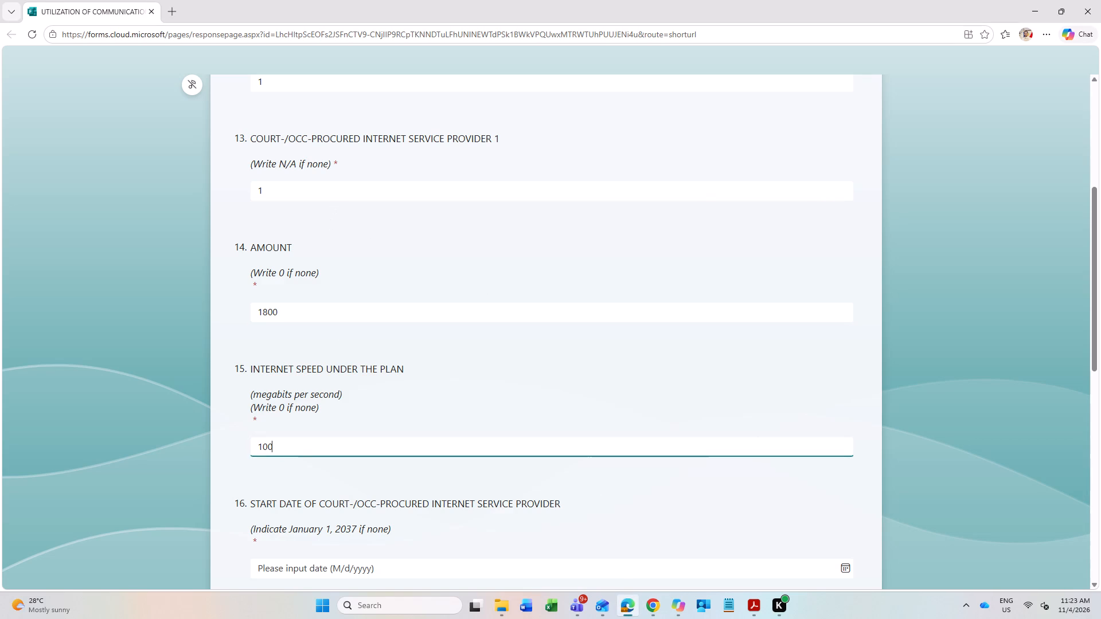
scroll(325, 182, "up", 7)
scroll(381, 337, "down", 6)
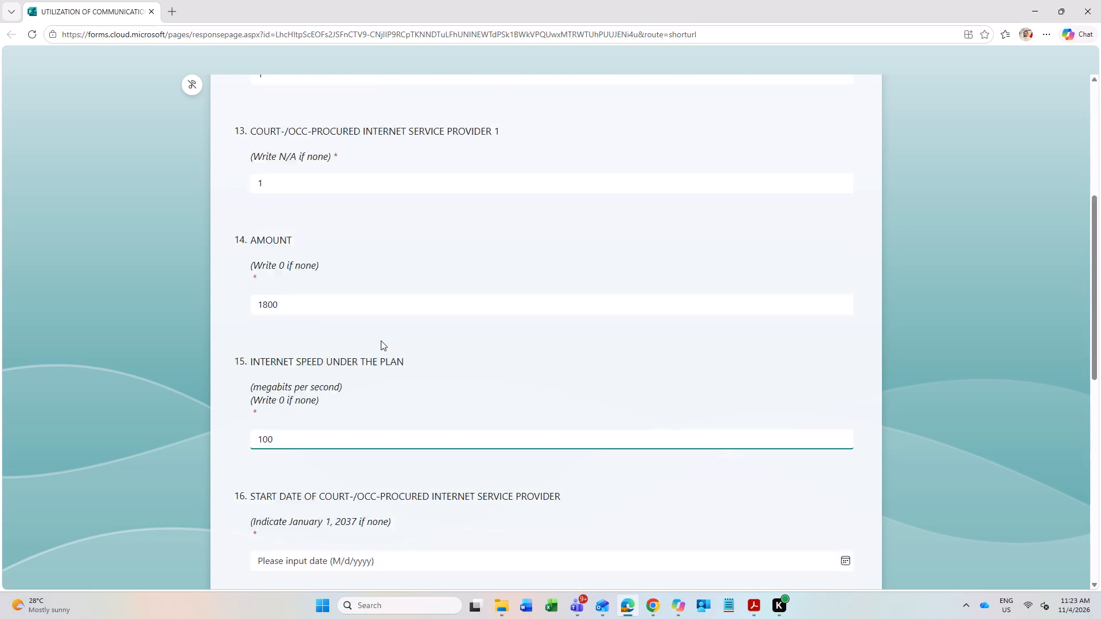
scroll(381, 340, "down", 3)
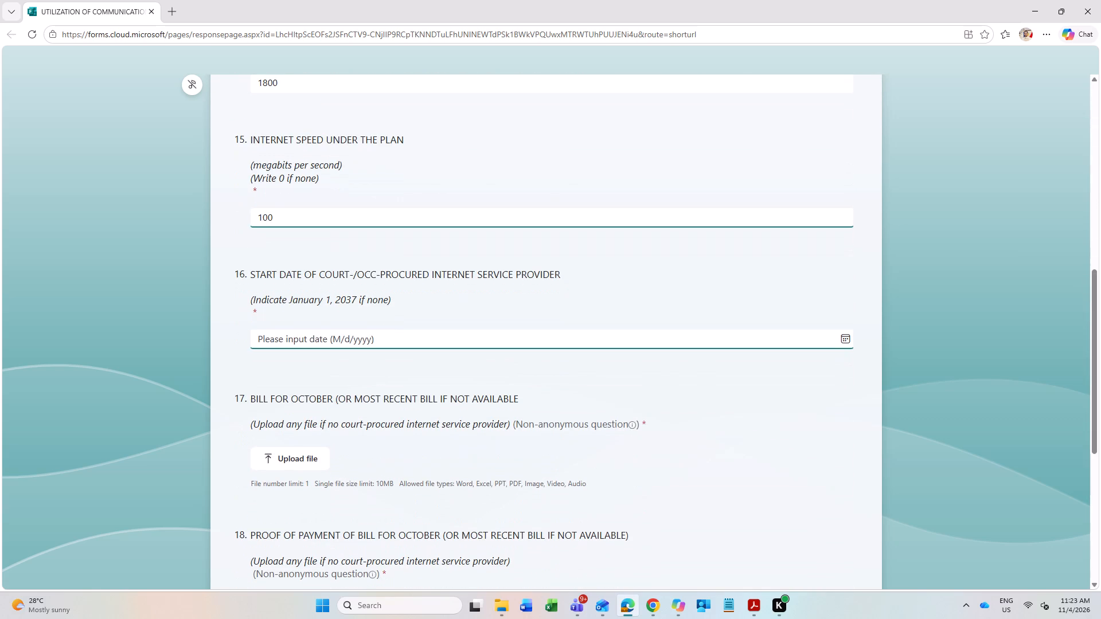
key("BackSpace")
key("BackSpace")
key("BackSpace")
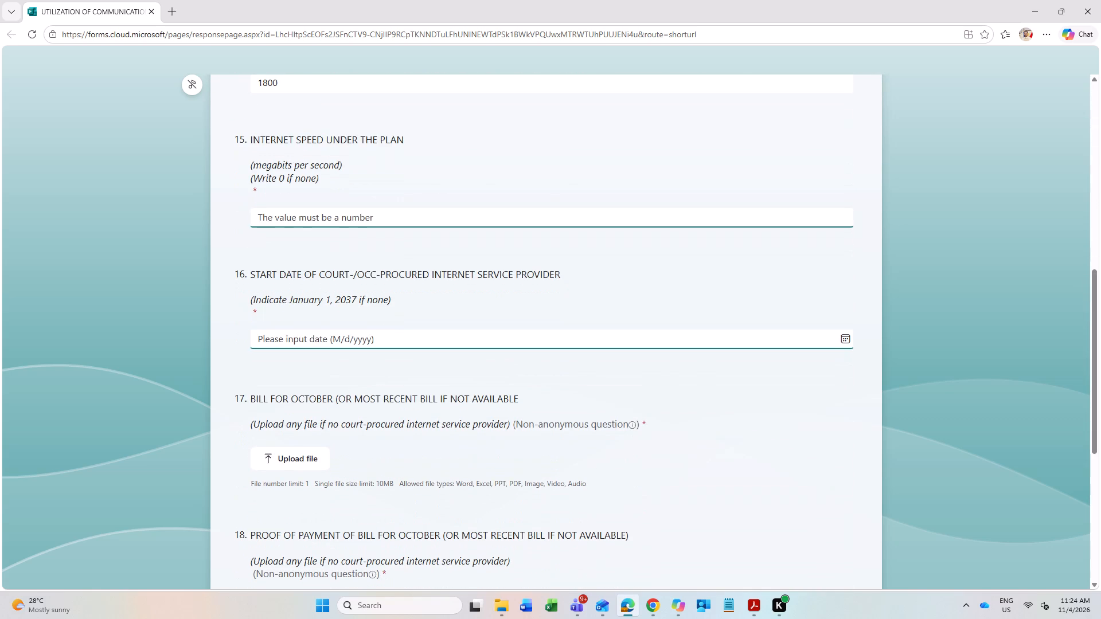
type("50-")
key("BackSpace")
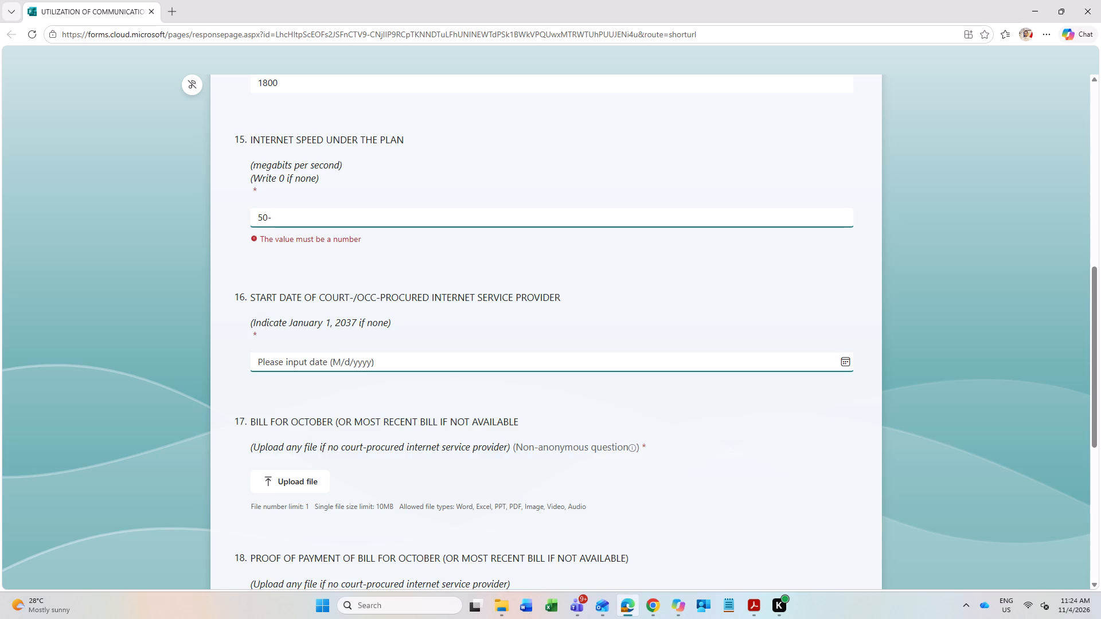
key("BackSpace")
key("BackSpace")
type("100")
type("mp")
key("BackSpace")
type("bps")
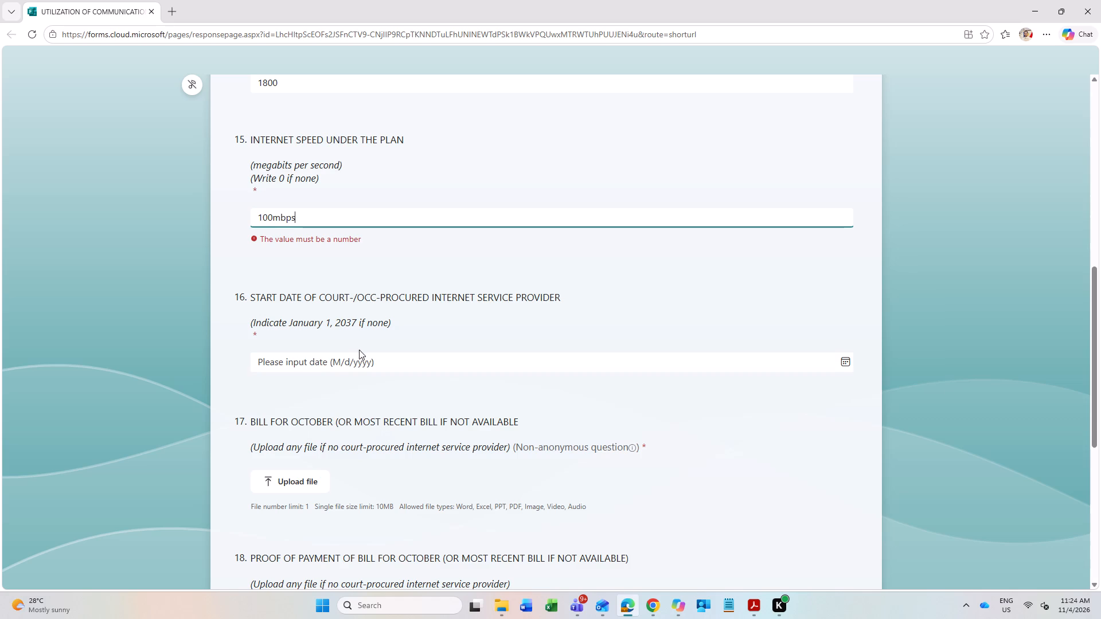
Open the calendar for the court-procured internet provider's start date and go back to the year 2021.
left_click(365, 365)
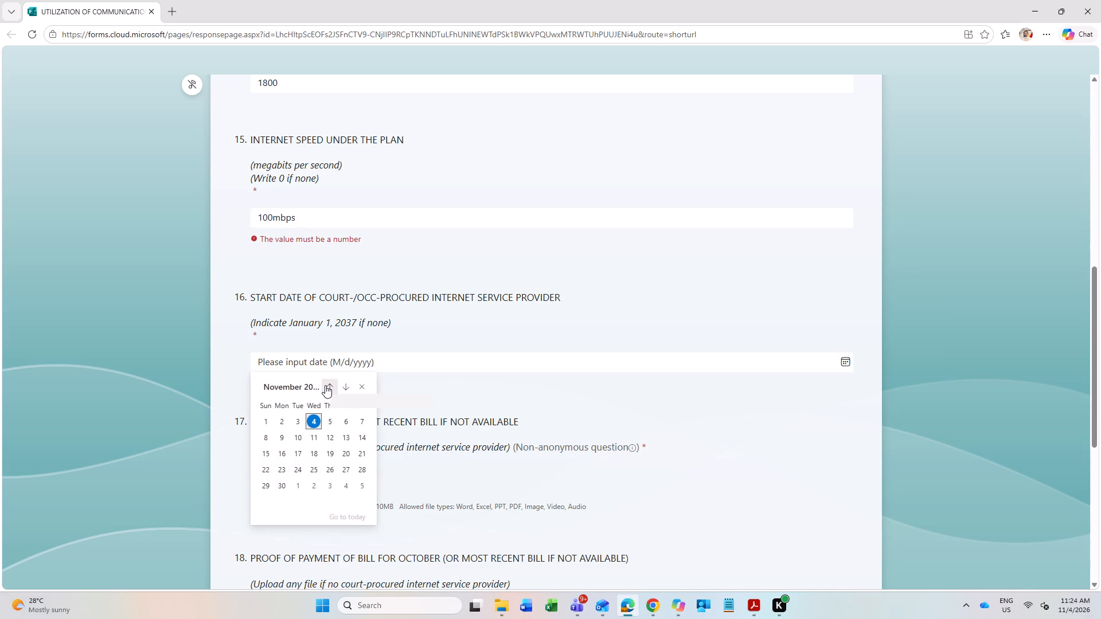
triple_click(326, 385)
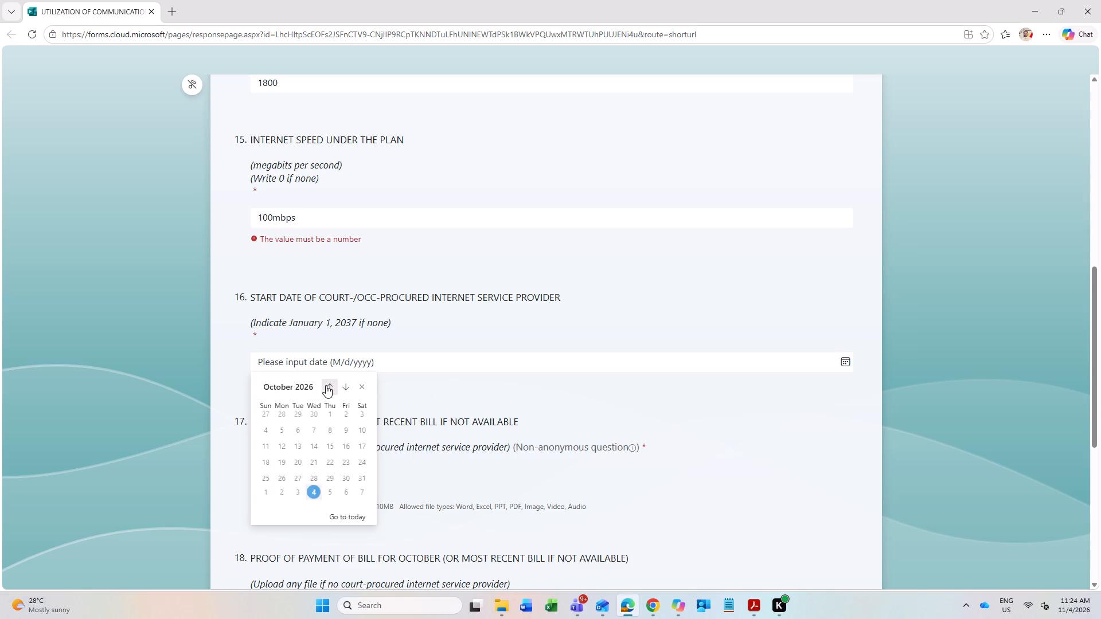
left_click(326, 385)
left_click(300, 387)
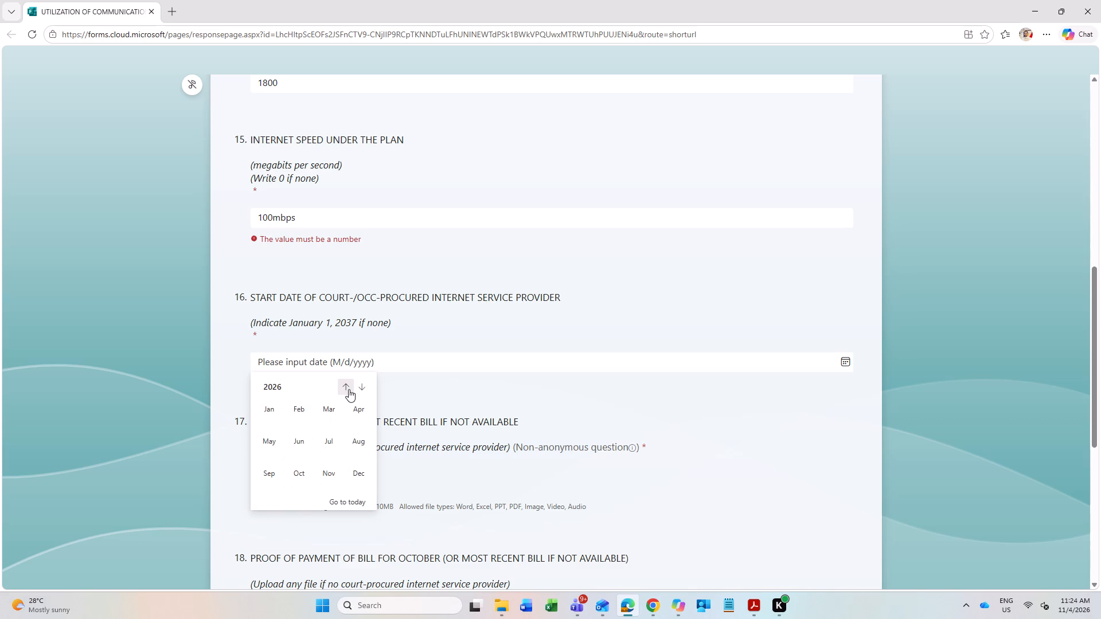
double_click(349, 389)
left_click(341, 387)
left_click(341, 387)
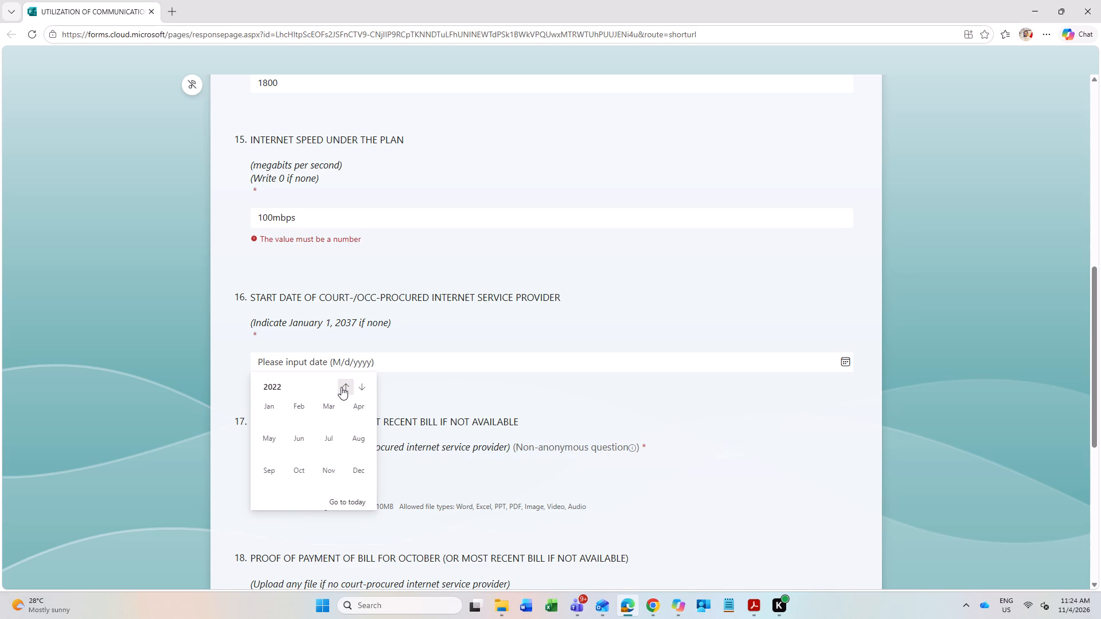
left_click(341, 387)
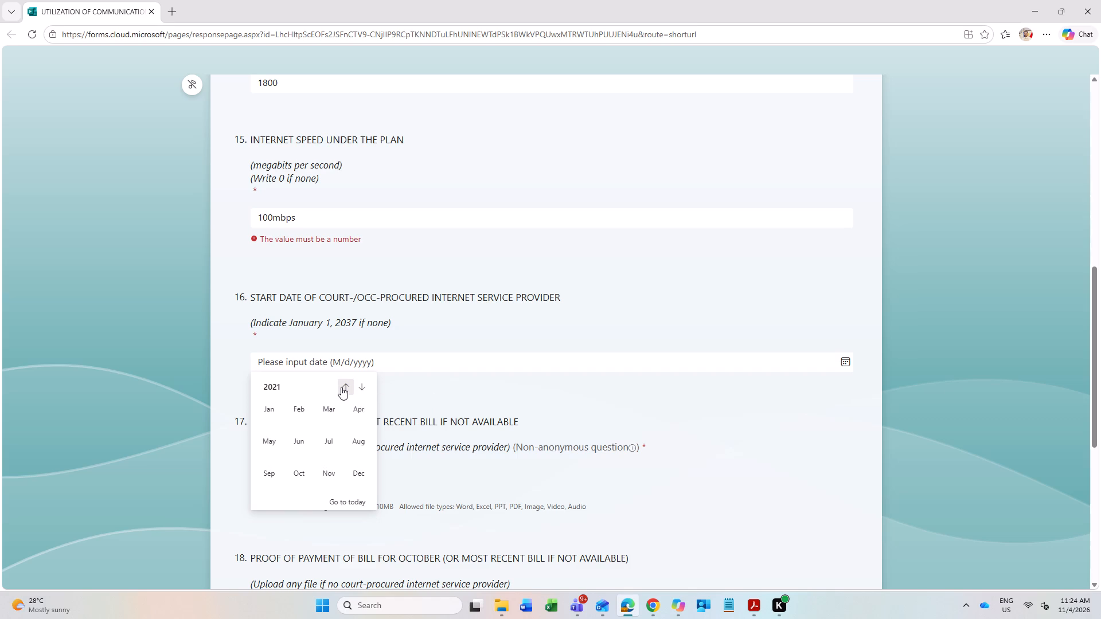
Review the form's earlier answers about the court-procured internet service provider, back to question 11.
scroll(486, 312, "up", 15)
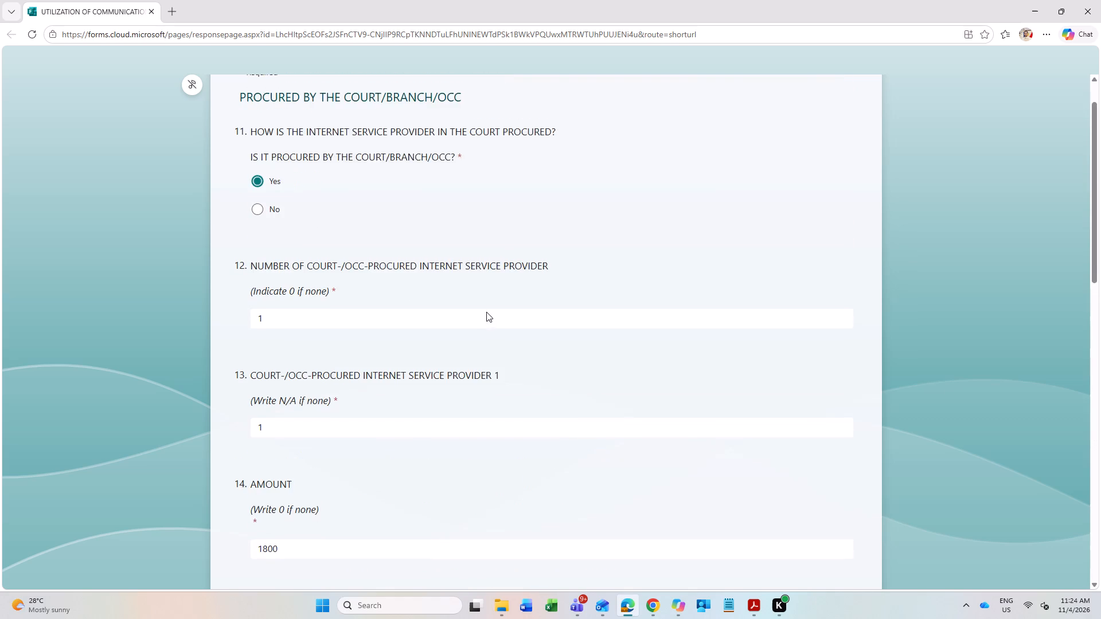
scroll(486, 312, "up", 11)
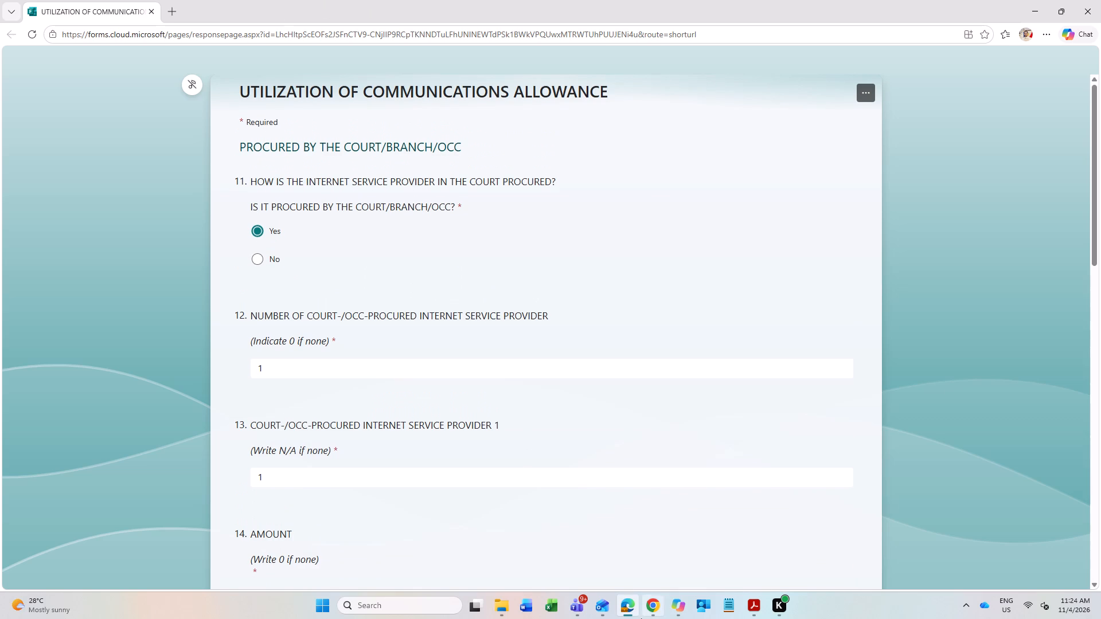
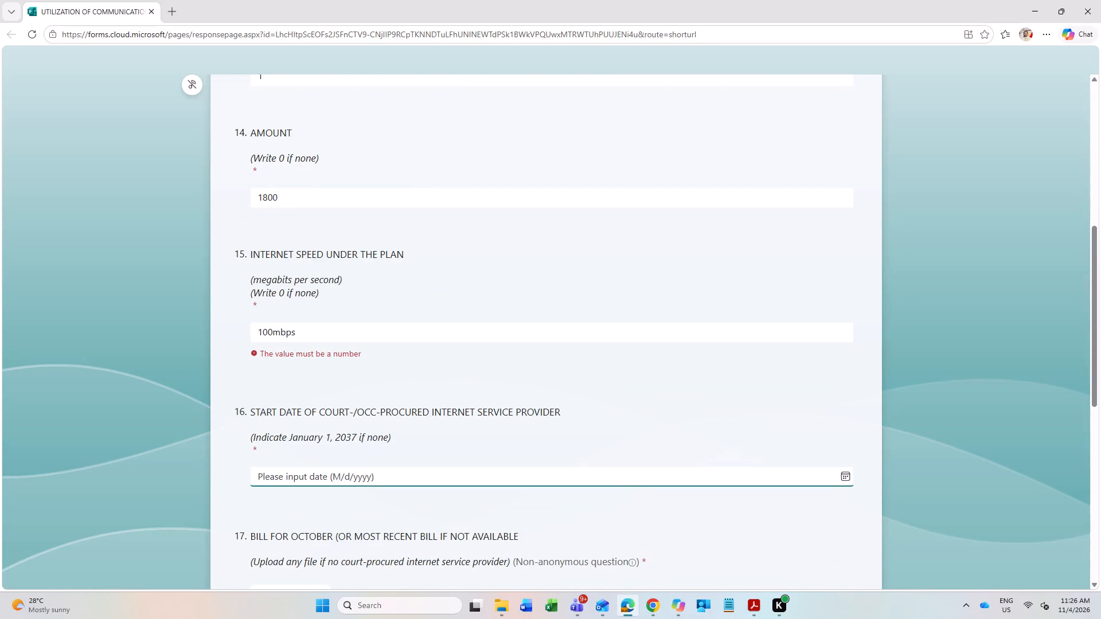
Remove the mbps unit from the internet speed under the plan, leaving the number 100.
left_click(308, 331)
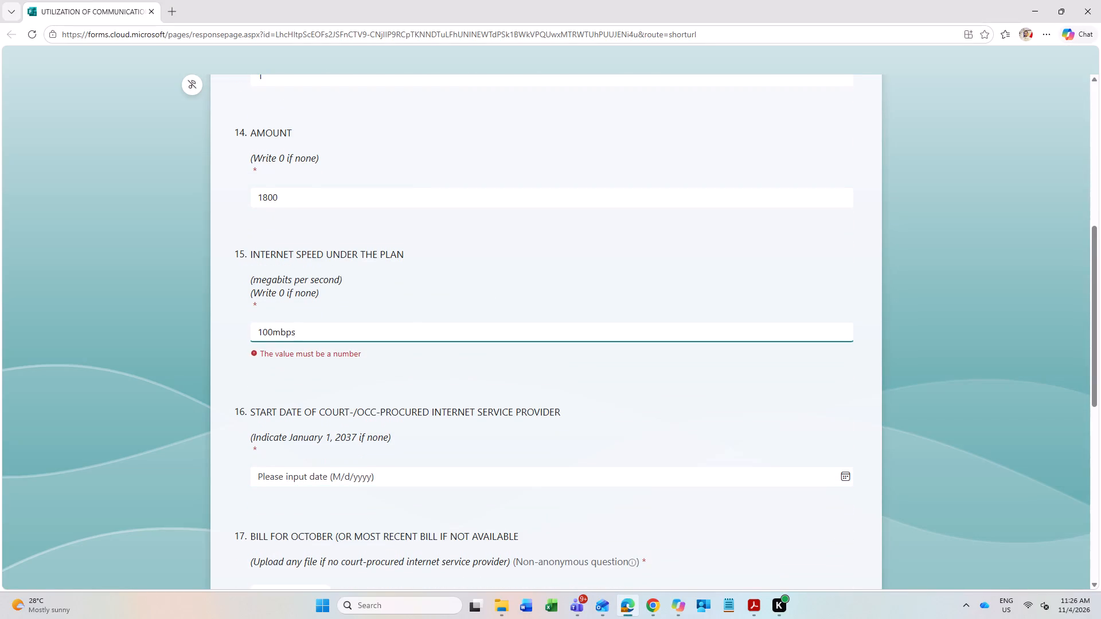
key("BackSpace")
key("BackSpace")
key("BackSpace")
key("BackSpace")
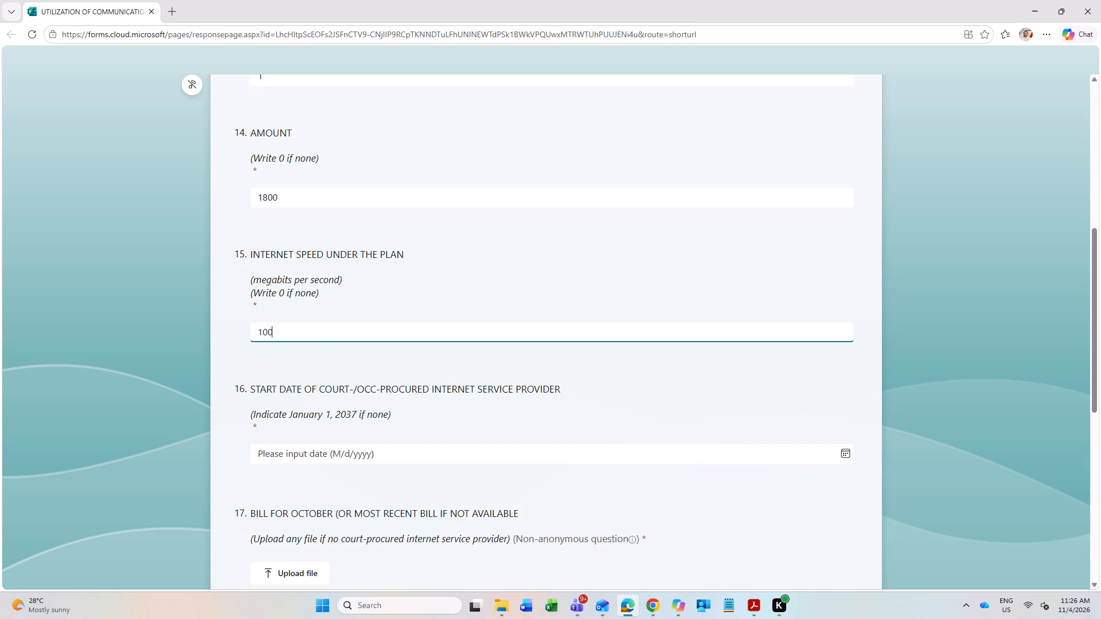
Open the calendar for the court-procured internet service provider's start date and go back to earlier years in its month overview.
left_click(340, 455)
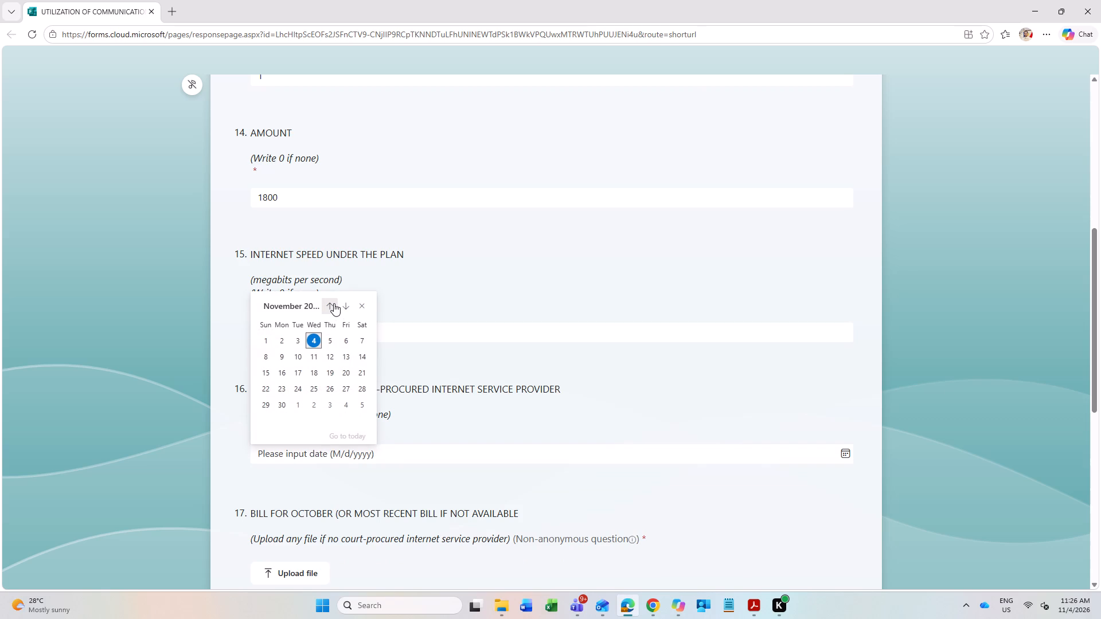
left_click(310, 305)
triple_click(346, 322)
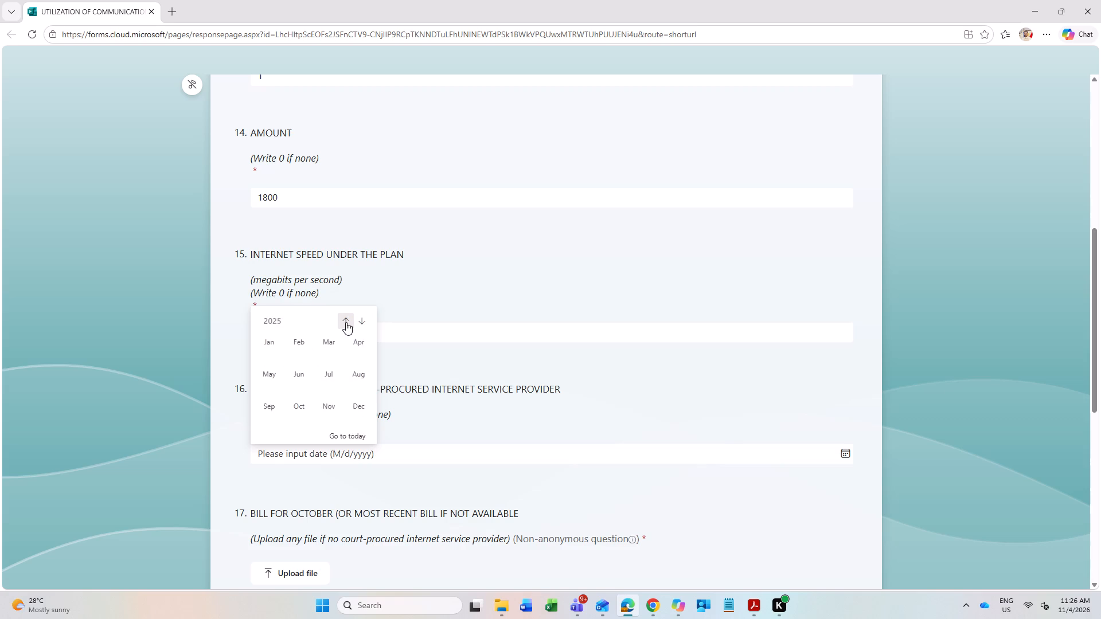
Set the start date of the court-procured internet service provider to June 14, 2021.
left_click(346, 322)
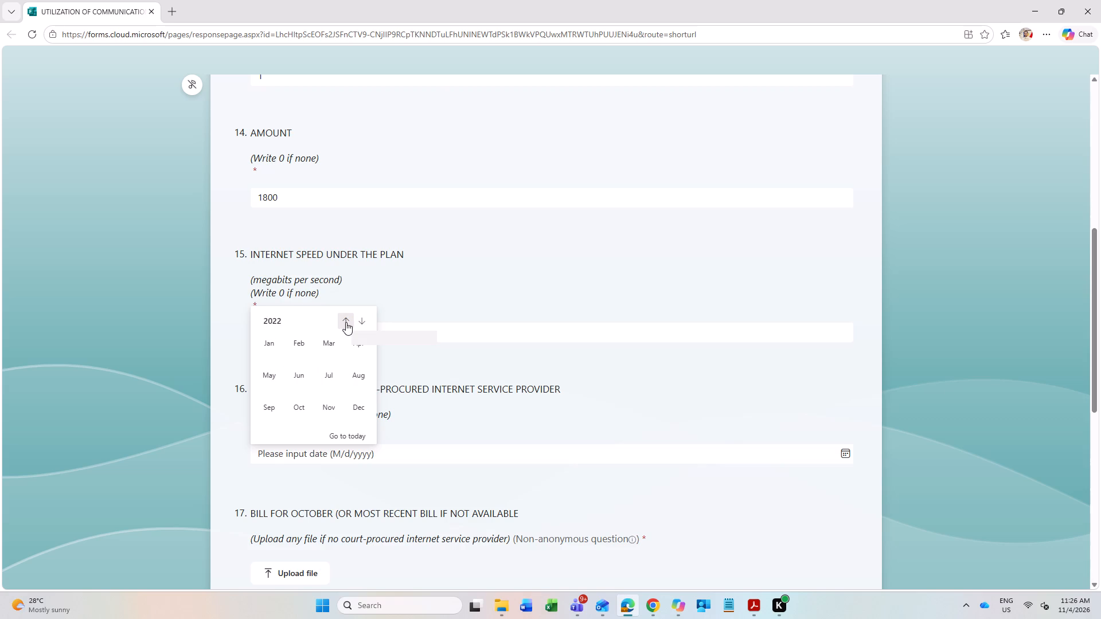
left_click(346, 322)
left_click(295, 384)
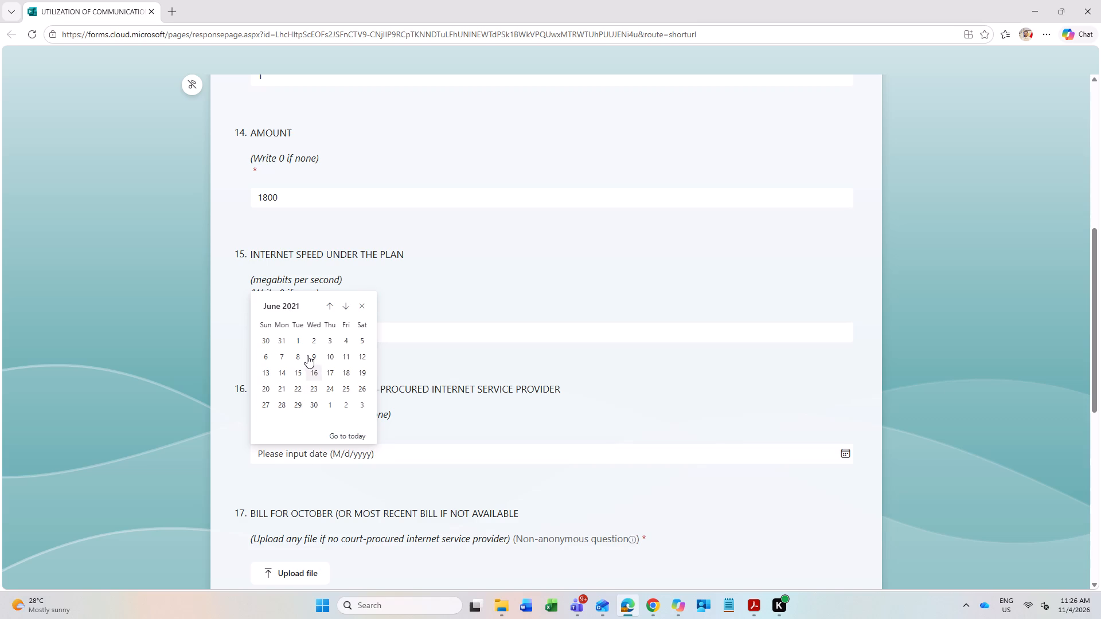
left_click(279, 373)
Review the provider section from question 11 through the bill uploads, proof of payment and second-provider question 19.
scroll(351, 450, "down", 3)
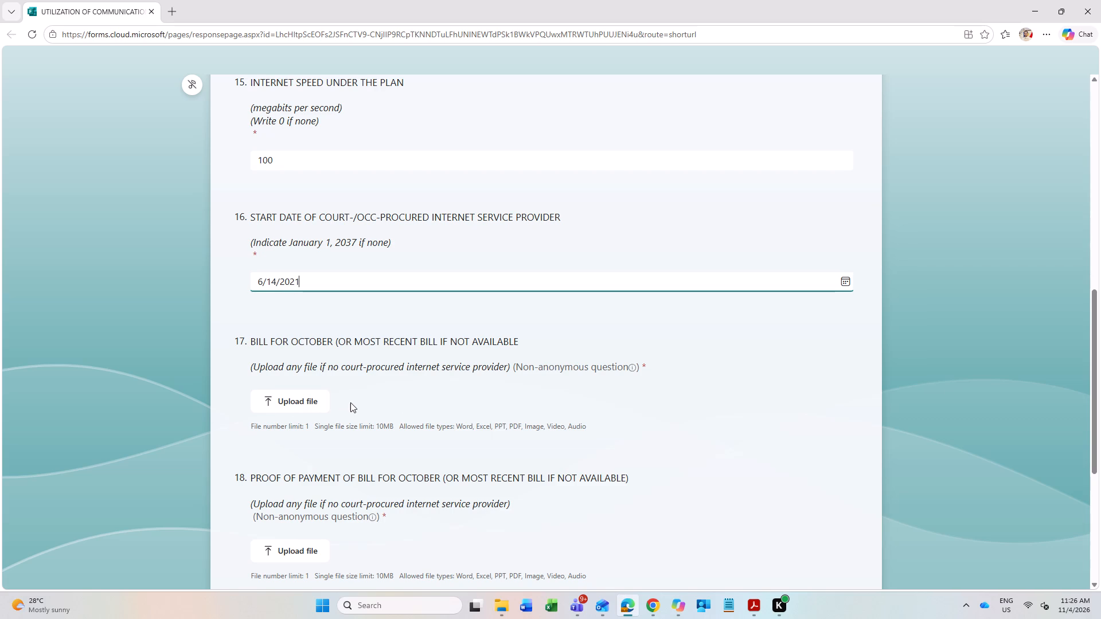
scroll(447, 402, "down", 3)
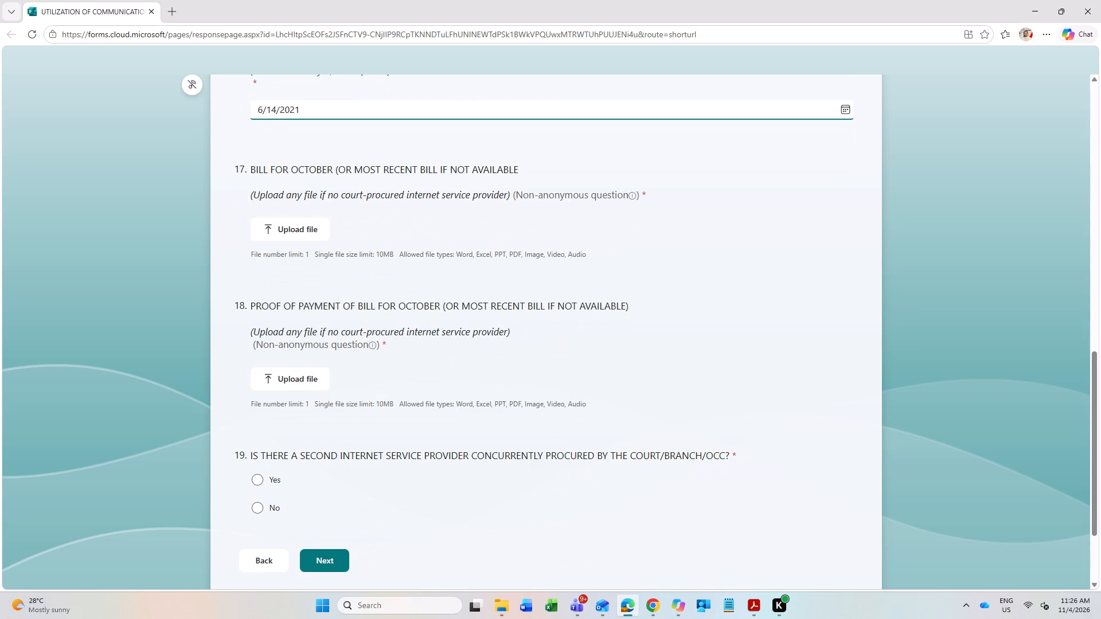
scroll(447, 402, "down", 4)
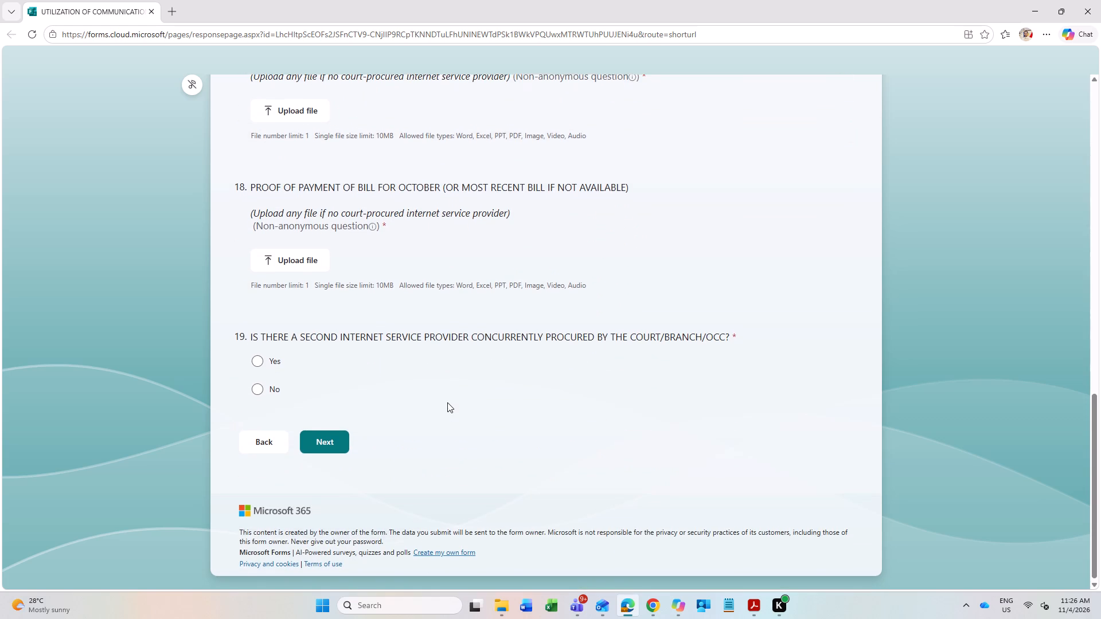
scroll(447, 402, "down", 2)
scroll(449, 402, "up", 16)
scroll(451, 405, "up", 8)
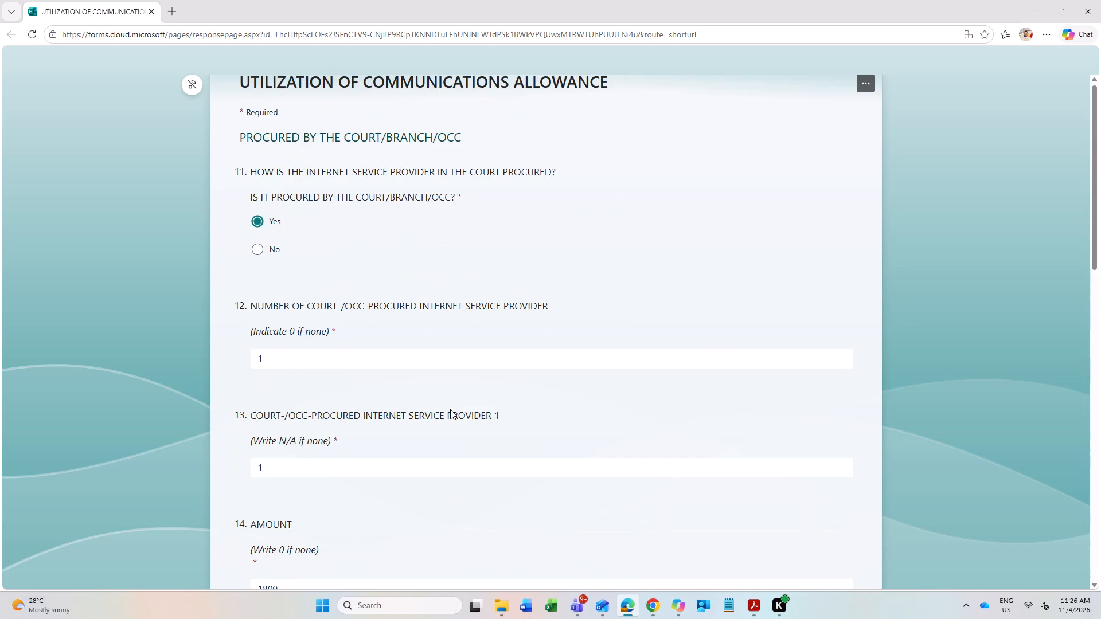
scroll(450, 410, "down", 19)
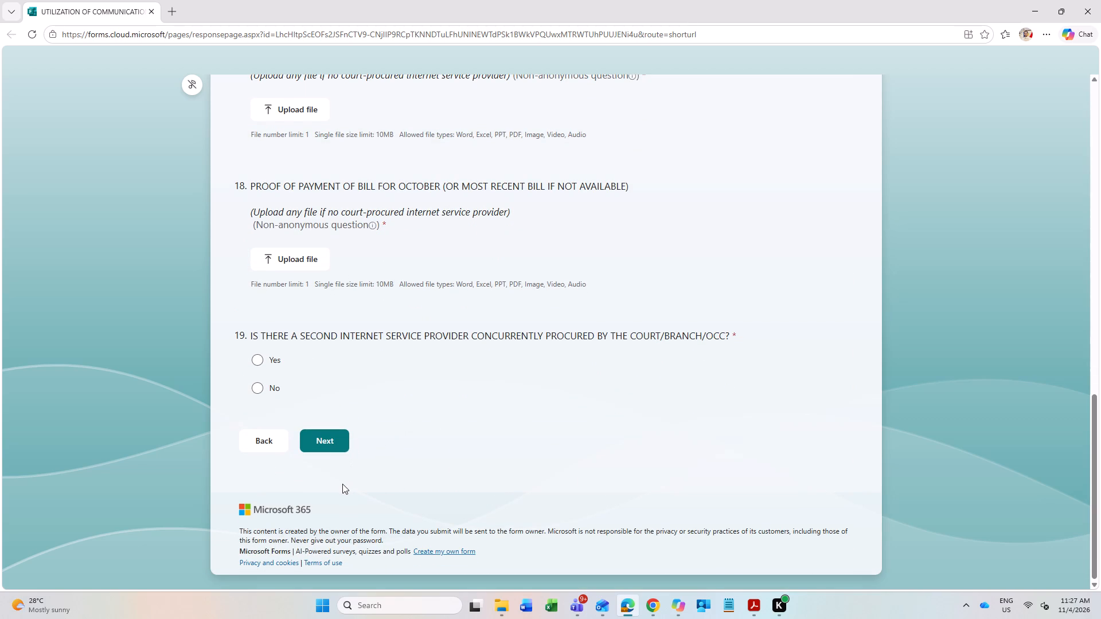
scroll(203, 246, "up", 4)
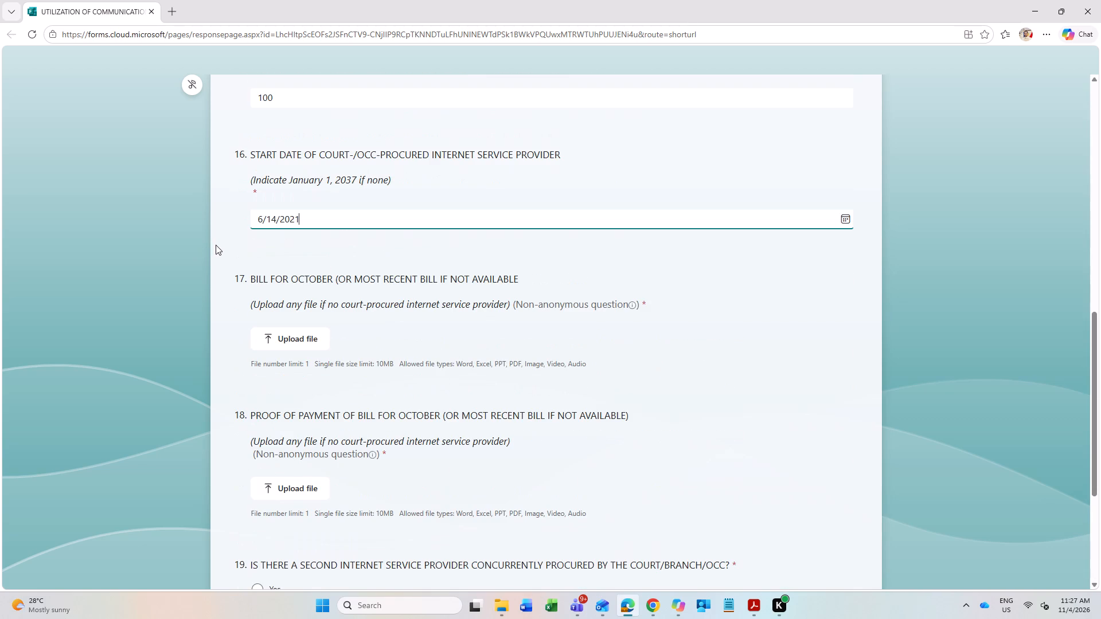
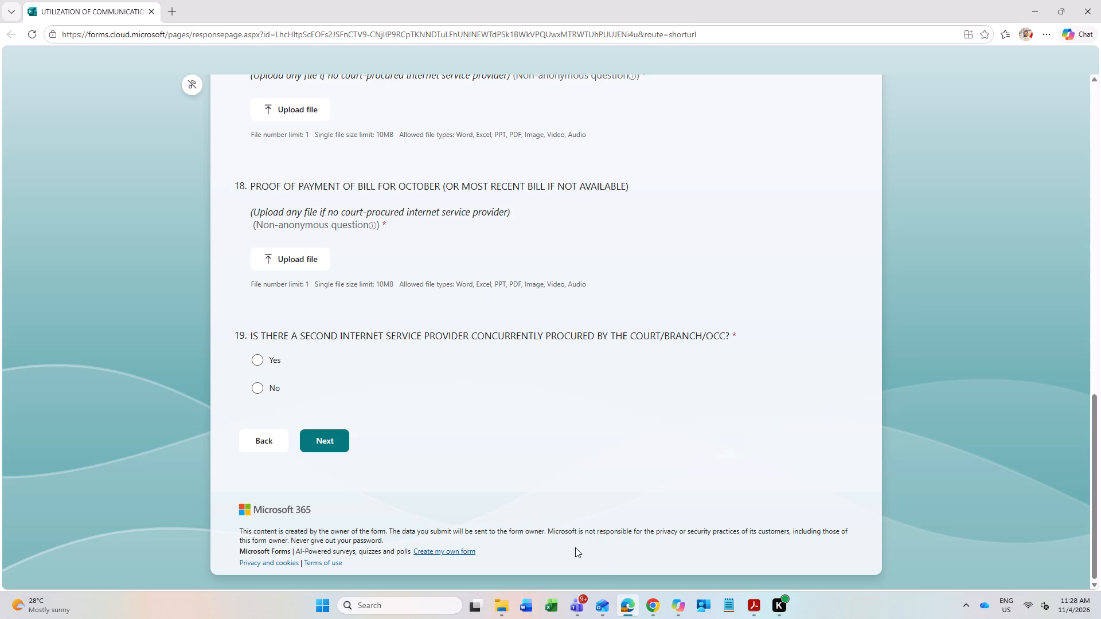
Switch from the allowance form to the Copilot app.
left_click(677, 612)
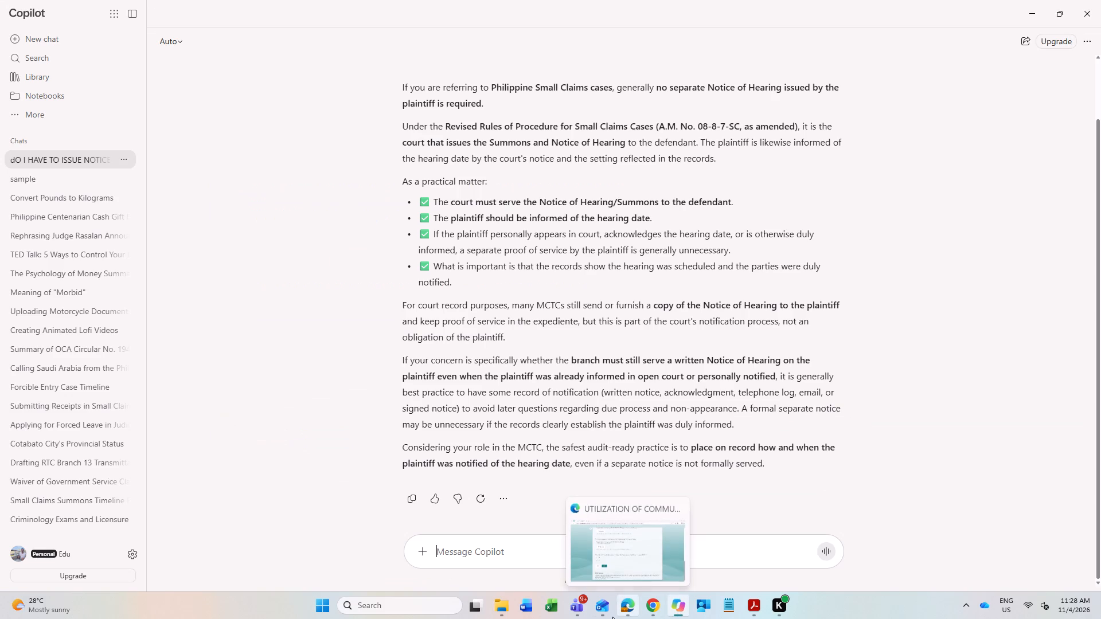
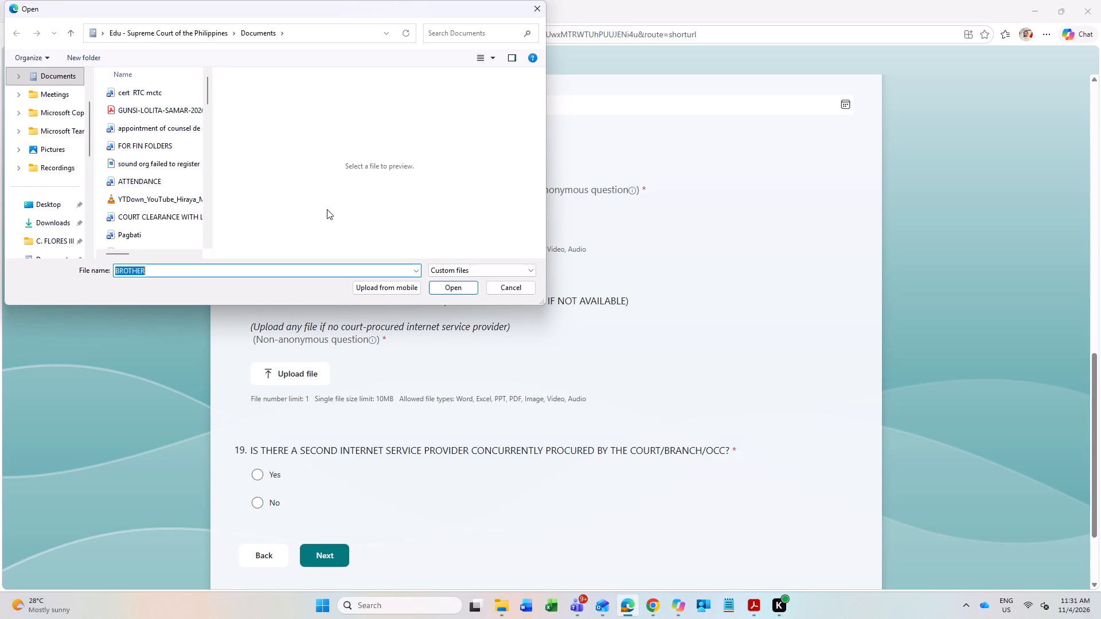
Attach the service invoice photo f0373513-ad44-44a5-9a8f-814afa1f04d2 from the Downloads folder to the internet provider section's file-upload question.
left_click(136, 95)
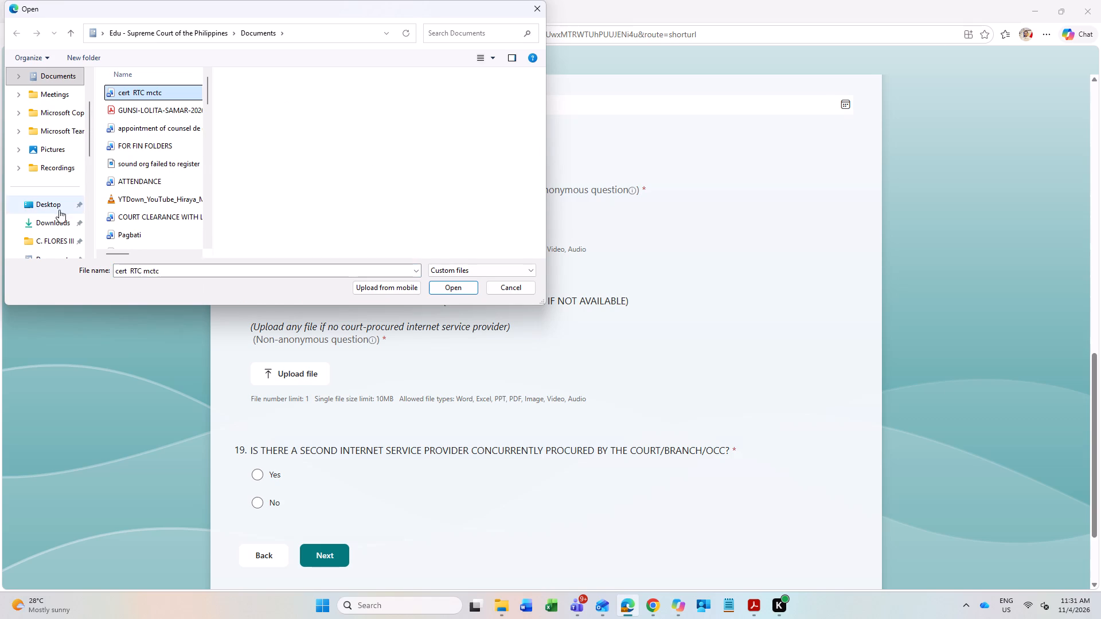
left_click(61, 220)
left_click(131, 119)
key("Return")
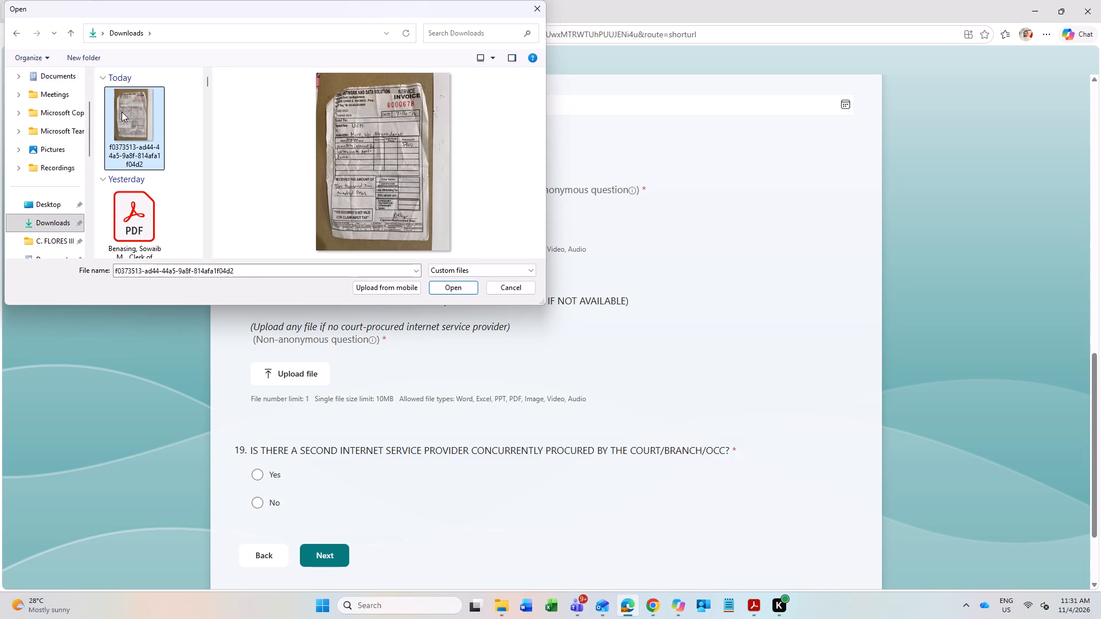
Upload the invoice photo f0373513-ad44-44a5-9a8f-814afa1f04d2.jpeg as the proof of payment of the October bill in question 18.
left_click(294, 374)
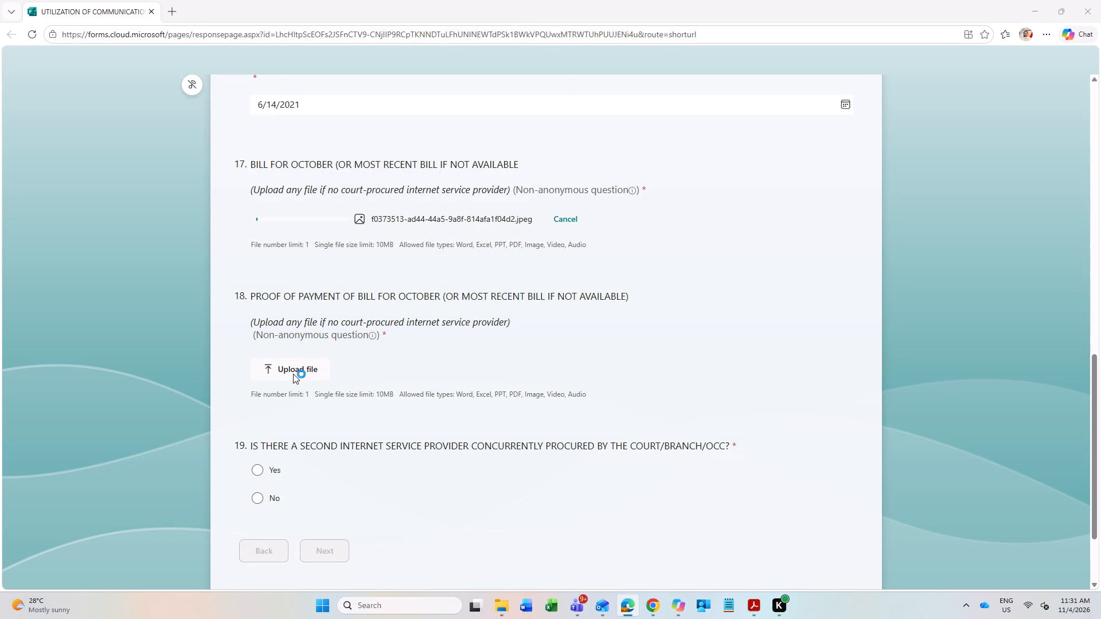
left_click(112, 113)
key("Return")
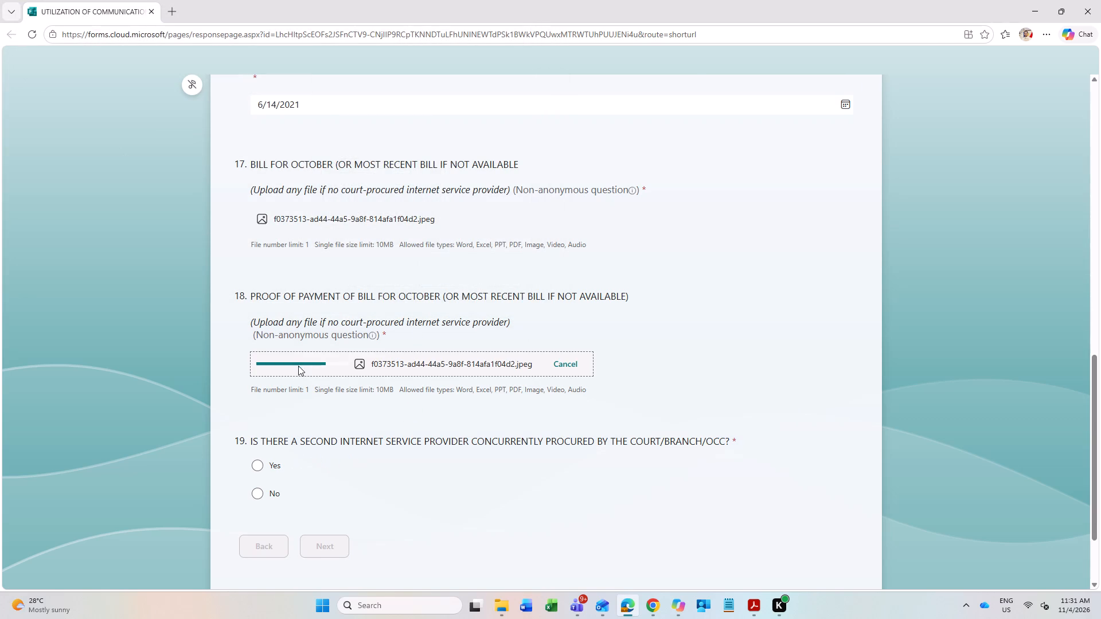
Answer No to a second concurrently procured internet service provider in question 19 and continue to the following section.
left_click(261, 495)
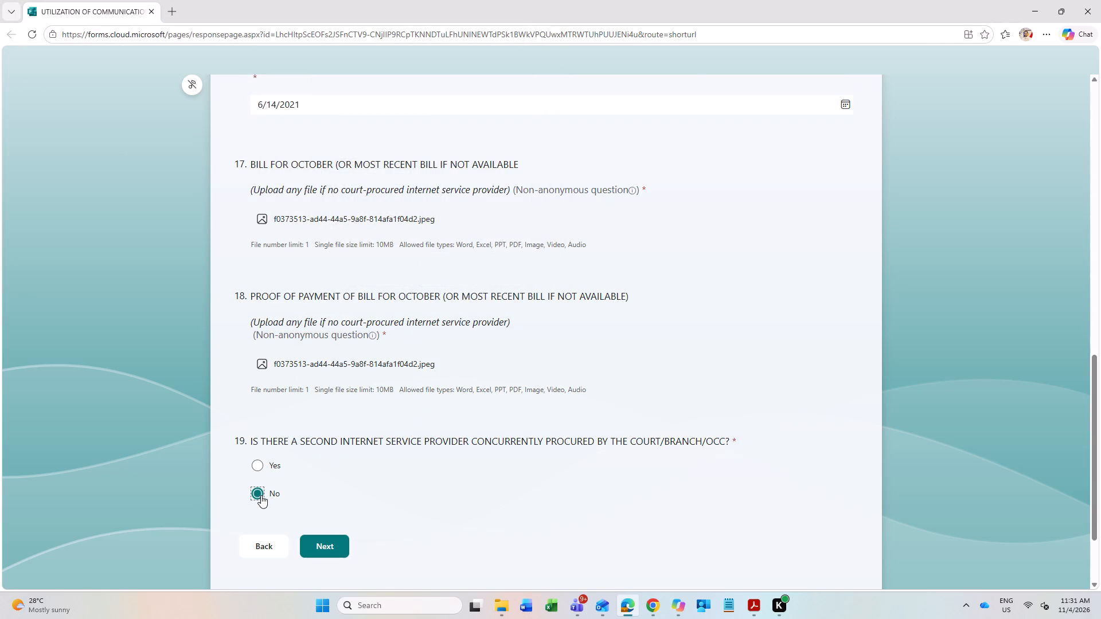
left_click(338, 543)
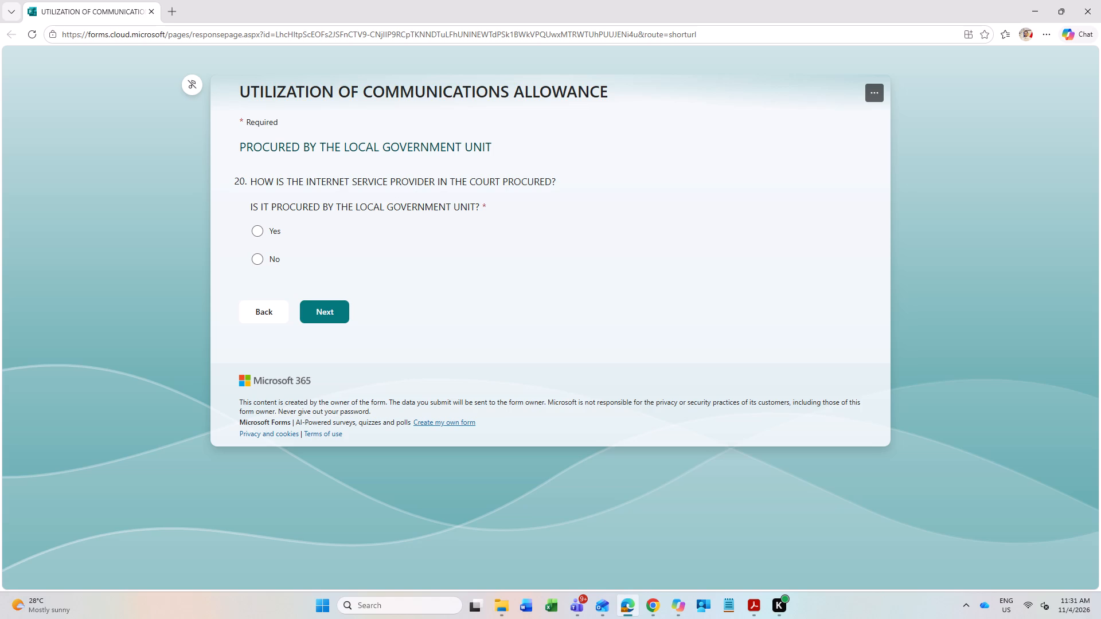
Answer No to procurement by the local government unit in question 20 and continue to the following section.
left_click(256, 260)
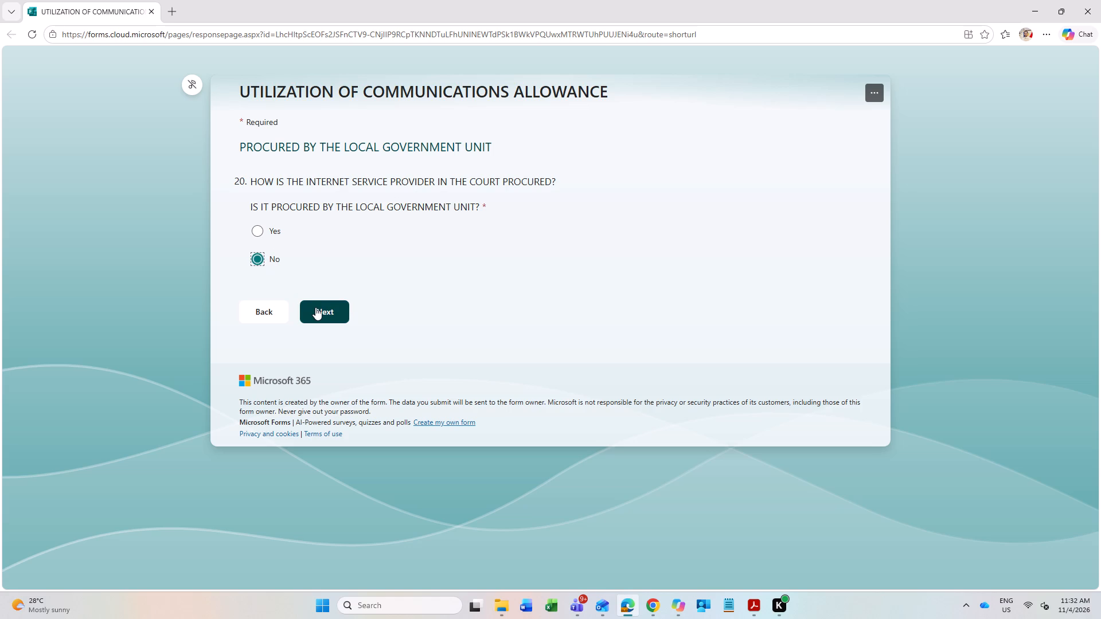
left_click(315, 307)
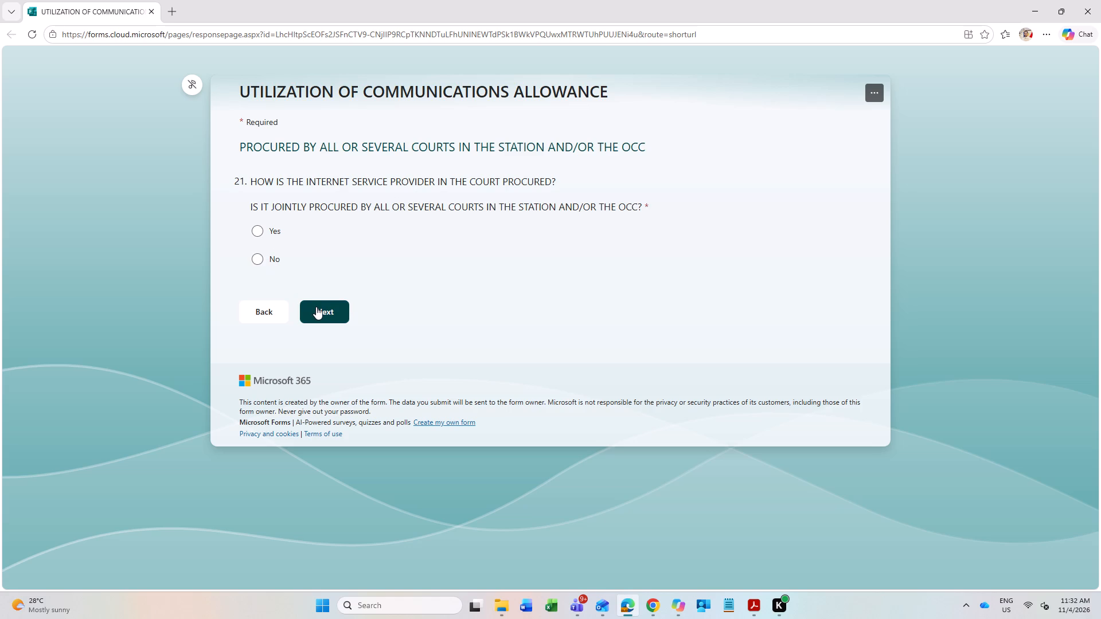
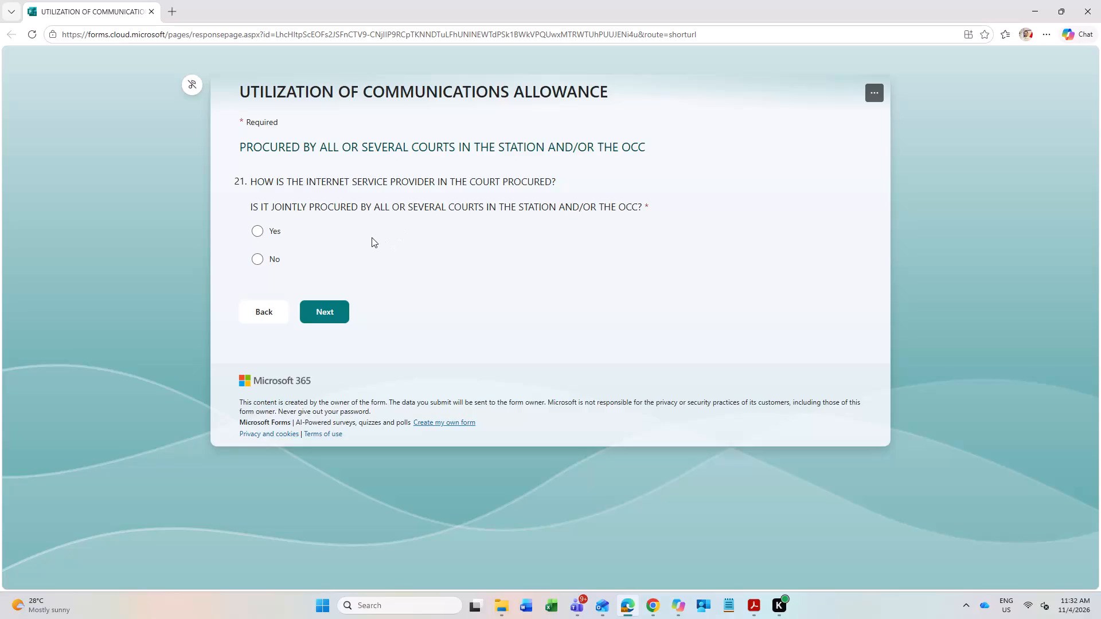
Answer No to joint procurement by several courts or the OCC in question 21 and continue to the following section.
left_click(256, 256)
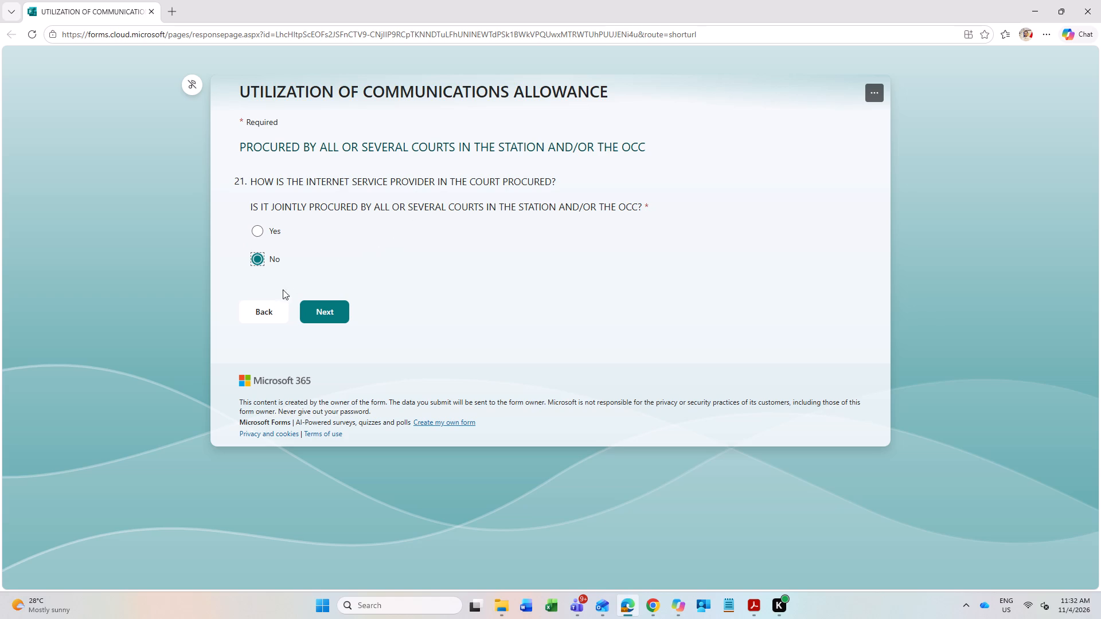
left_click(305, 309)
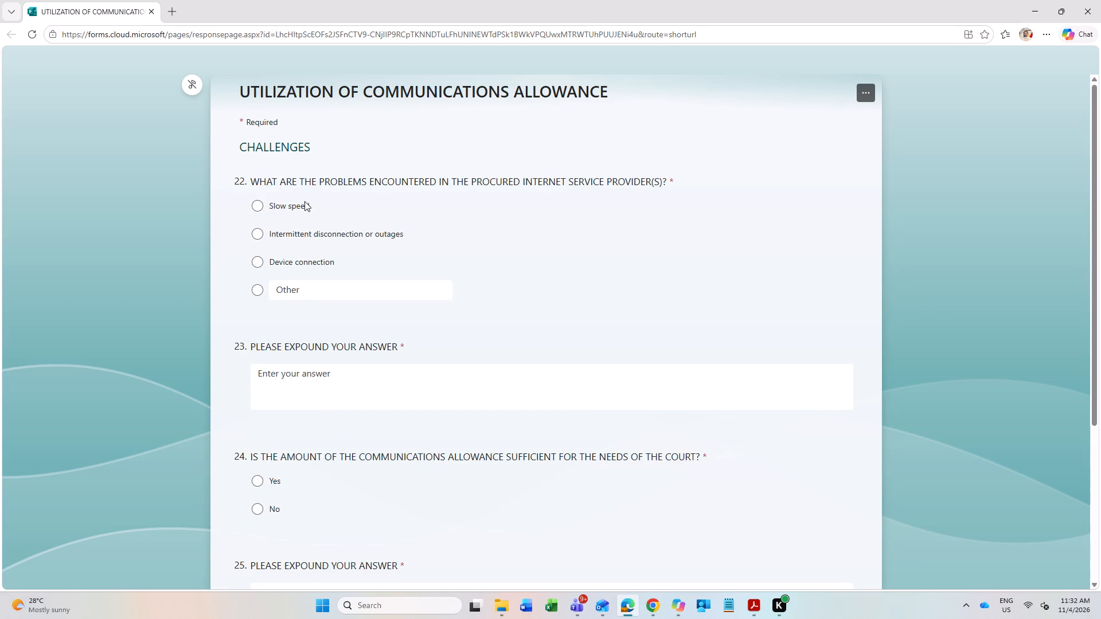
Choose Intermittent disconnection or outages as the internet provider problem encountered in question 22.
left_click(294, 234)
Answer question 23 with "Since we are located in rural area, most of the time there is internet outage and power outage affecting our work.".
scroll(275, 309, "down", 1)
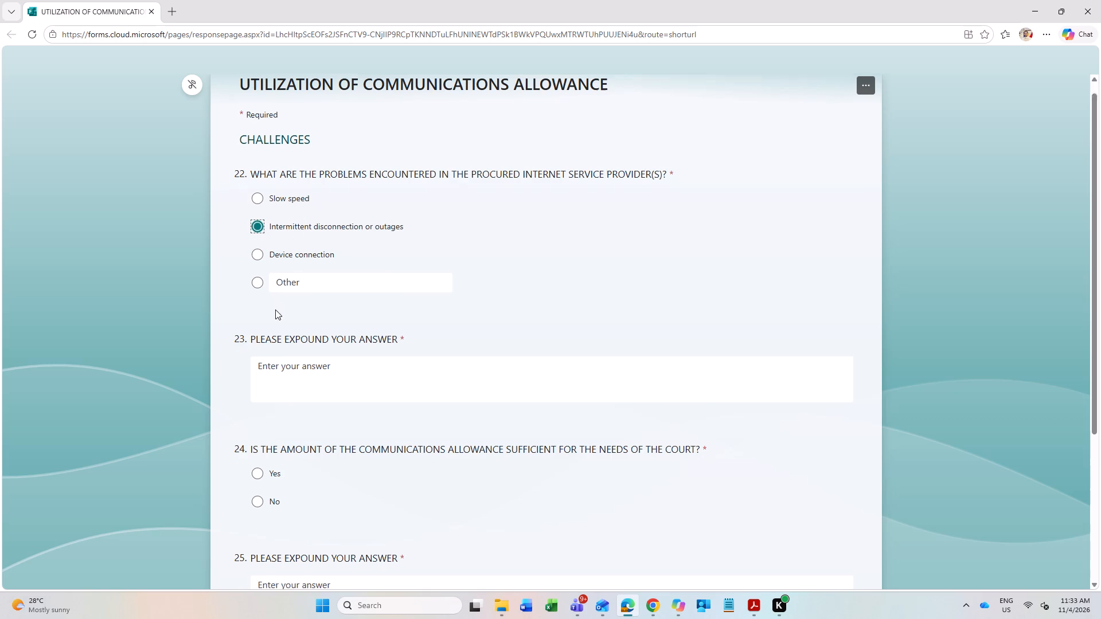
left_click(303, 320)
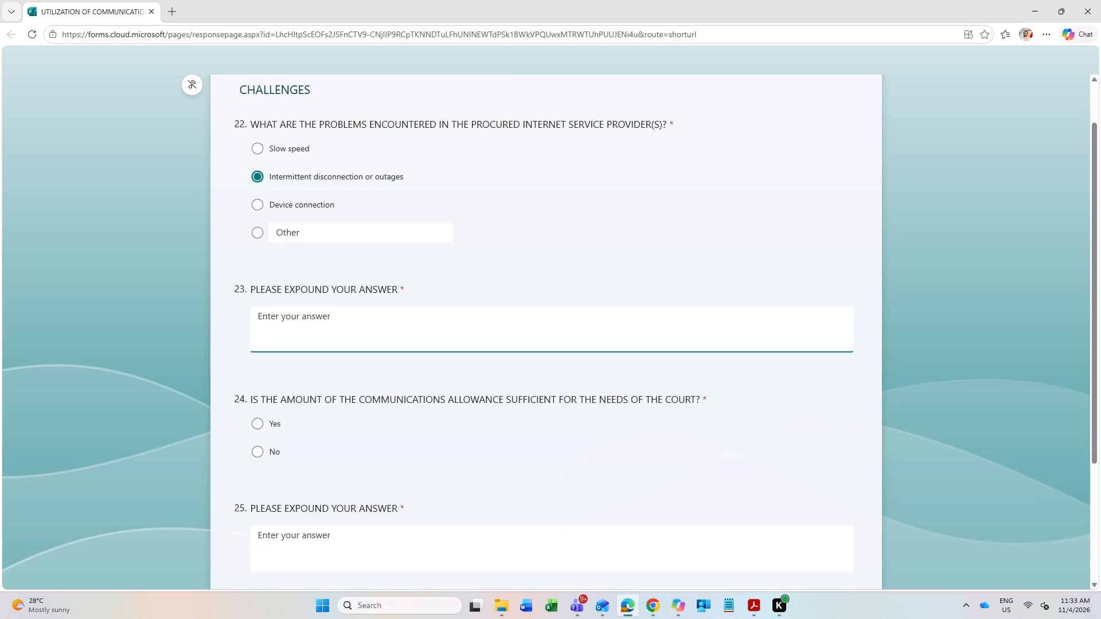
type("since we li")
key("BackSpace")
key("BackSpace")
key("BackSpace")
key("ctrl+a")
key("BackSpace")
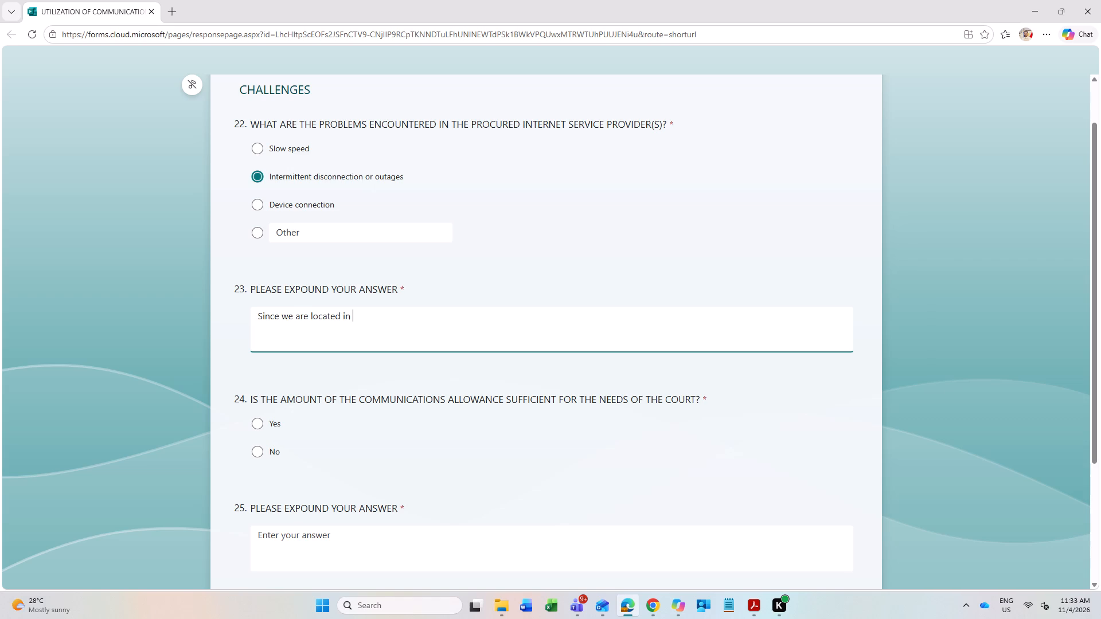
type("rural are")
type("a, most of the time there is internet")
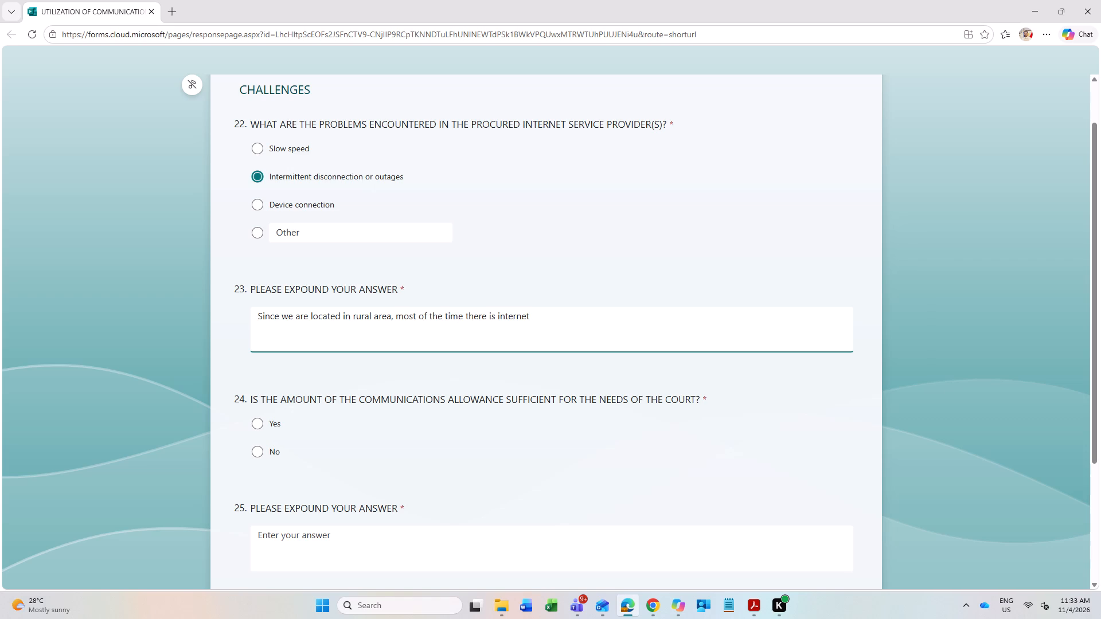
key("space")
type("outage and")
key("space")
type("power outage")
key("space")
type("affecting our work.")
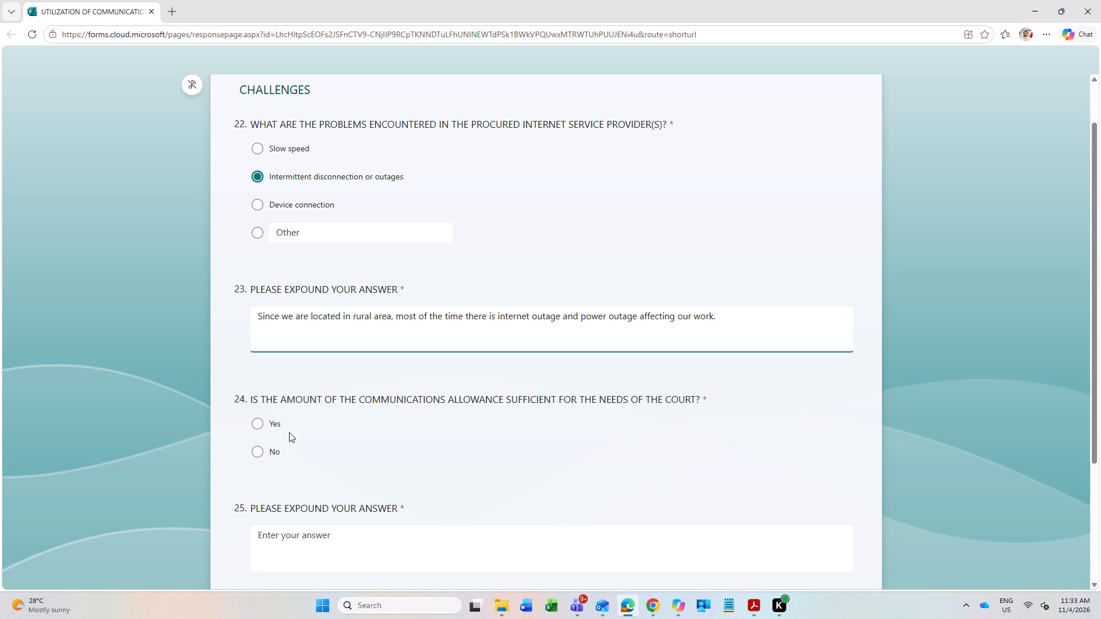
Answer Yes in question 24 on whether the communications allowance is sufficient for the court's needs.
left_click(266, 426)
Answer question 25 with "It's enough. 1800 for Internet then the rest is for the phone office for its load (one TM and One SMART)".
scroll(272, 423, "down", 3)
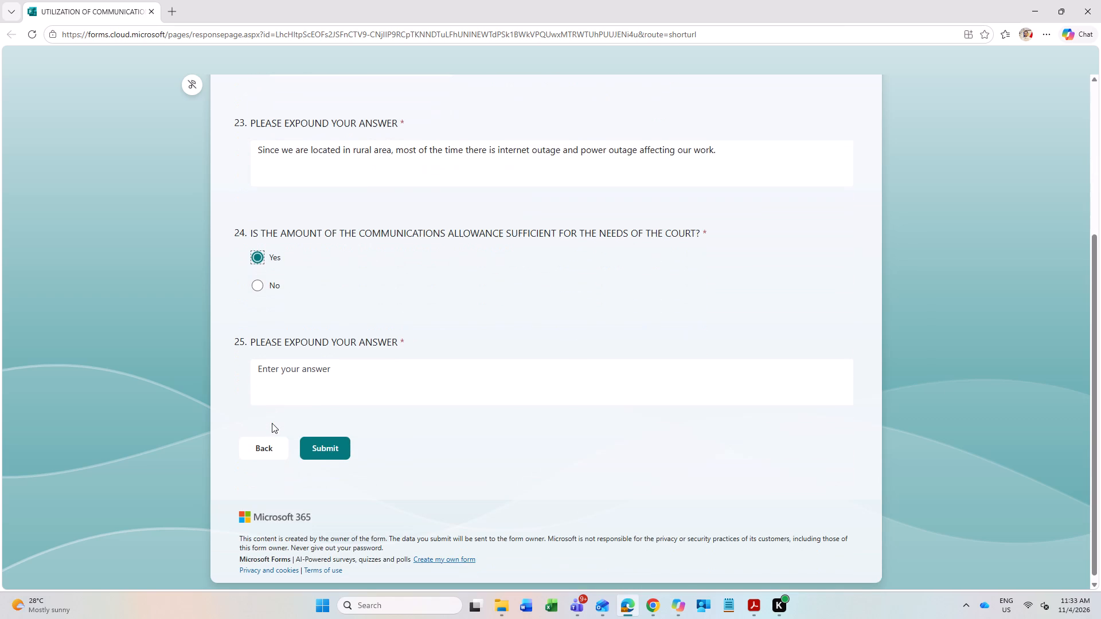
left_click(298, 387)
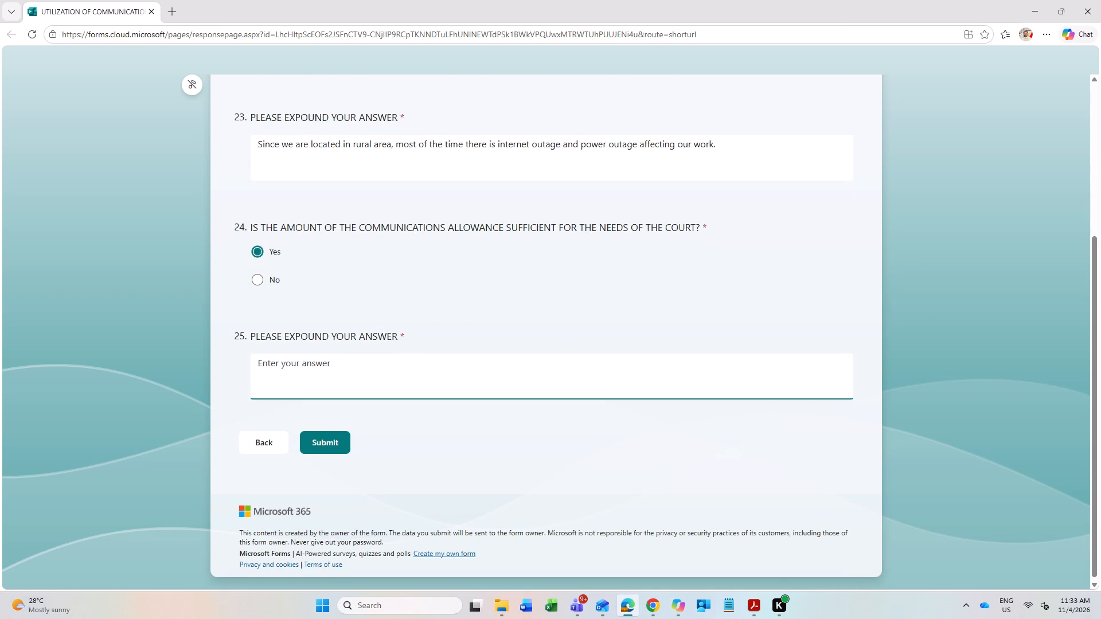
type("it")
type("'s n")
key("BackSpace")
type("enough.")
key("space")
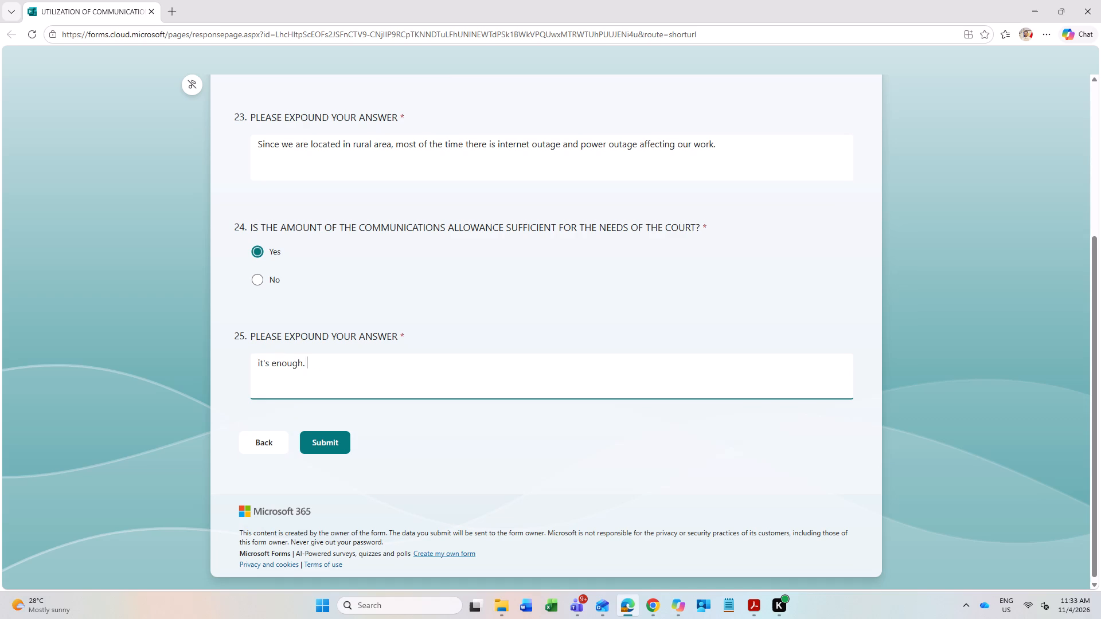
key("BackSpace")
key("BackSpace")
key("BackSpace")
key("BackSpace")
key("BackSpace")
key("BackSpace")
key("BackSpace")
key("BackSpace")
key("BackSpace")
key("BackSpace")
key("BackSpace")
key("BackSpace")
key("BackSpace")
key("BackSpace")
key("BackSpace")
key("BackSpace")
key("BackSpace")
key("BackSpace")
key("BackSpace")
key("BackSpace")
key("BackSpace")
key("BackSpace")
key("BackSpace")
key("BackSpace")
key("BackSpace")
type("nough.")
key("space")
type("800 for")
key("space")
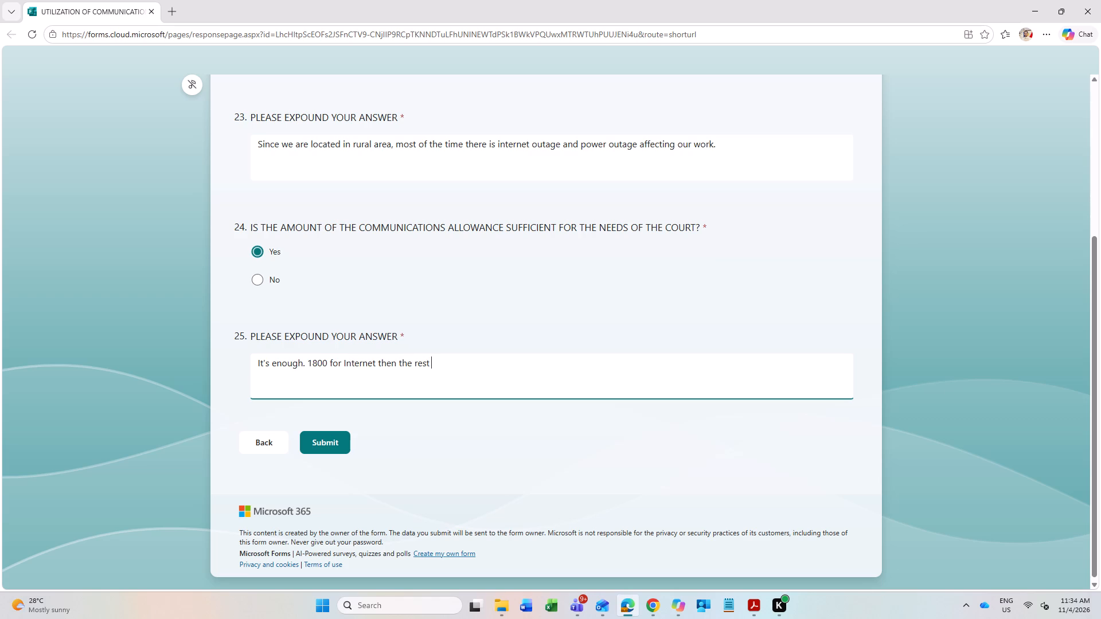
type("for the phone office for its load")
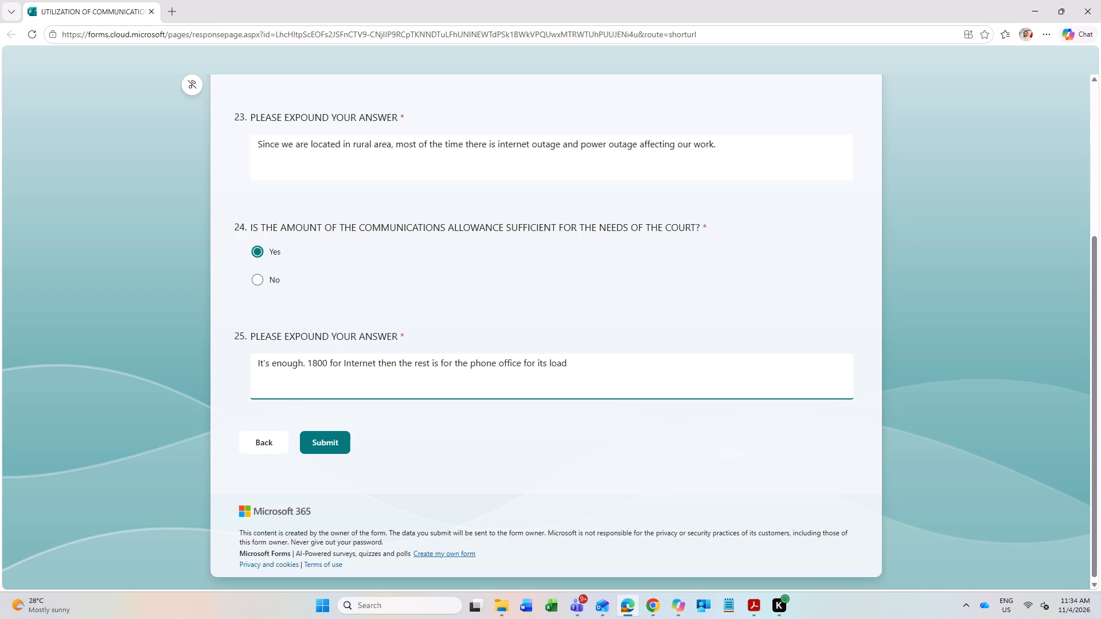
key("space")
type("TN")
key("BackSpace")
key("BackSpace")
type("SMART")
key("shift+parenright")
Submit the completed Utilization of Communications Allowance form.
left_click(306, 436)
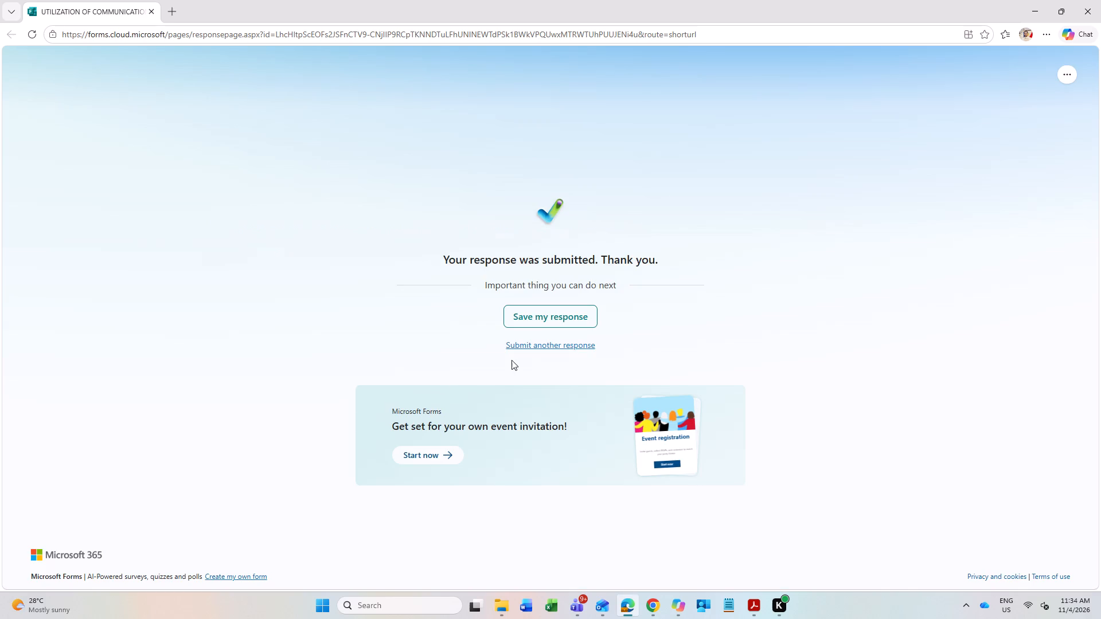
Save a copy of the submitted response from the confirmation page.
left_click(540, 314)
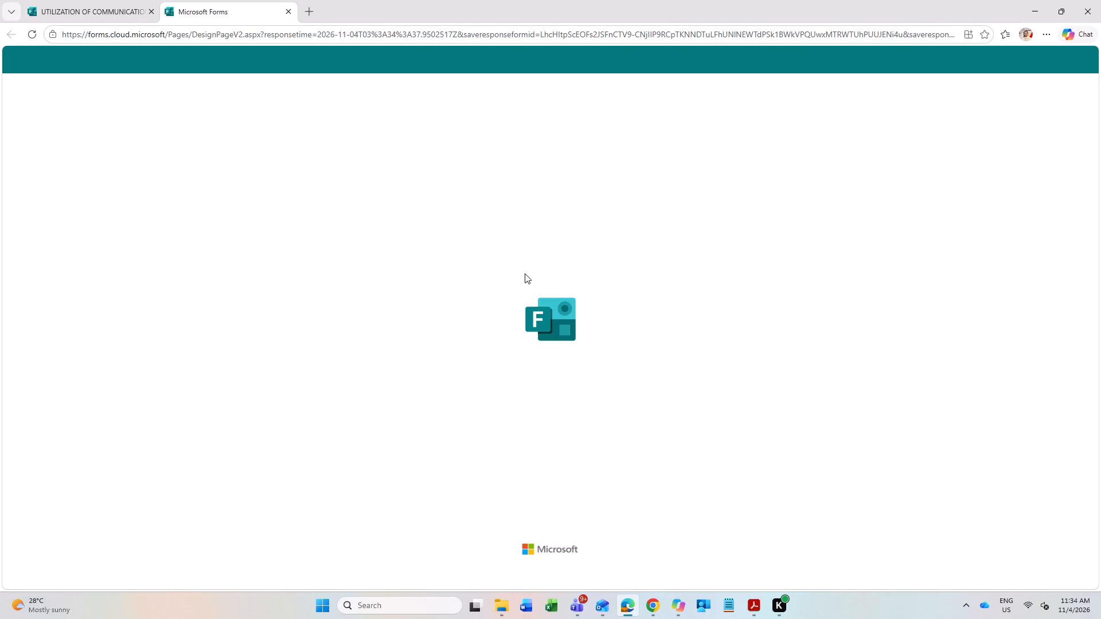